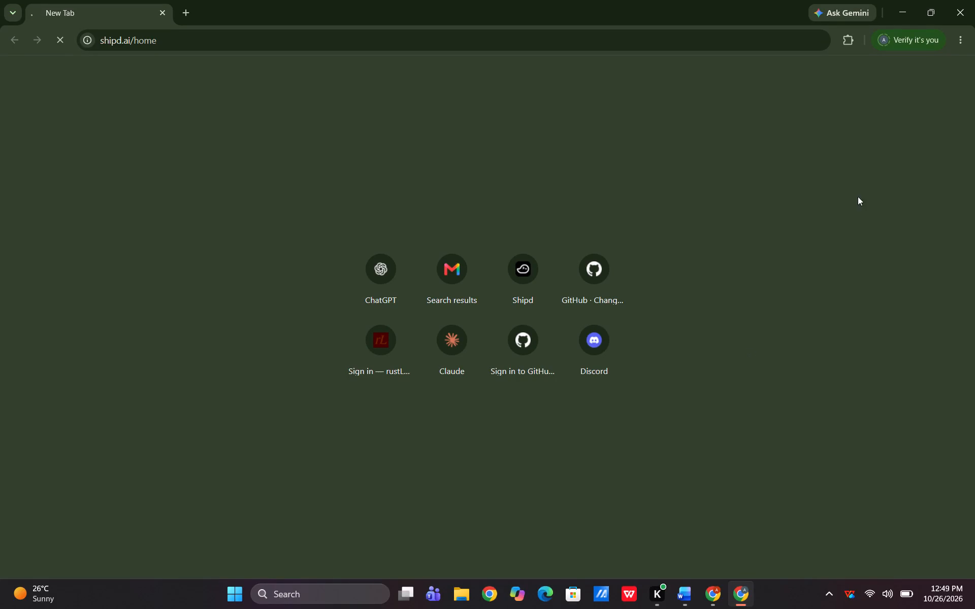
Close the browser window that is loading shipd.ai and open canva.com in the other browser profile's window.
click(947, 12)
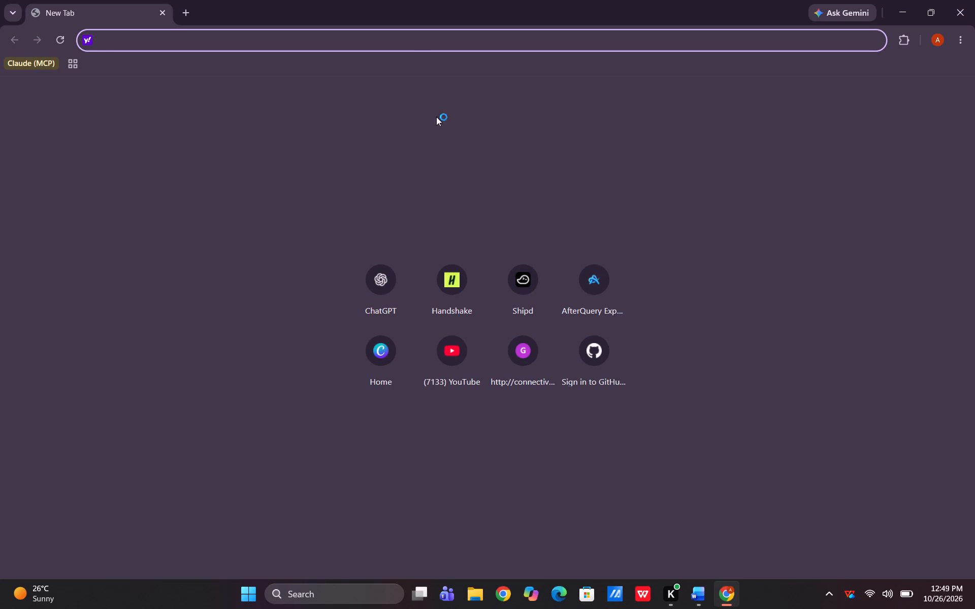
click(412, 41)
text(canva)
key(Return)
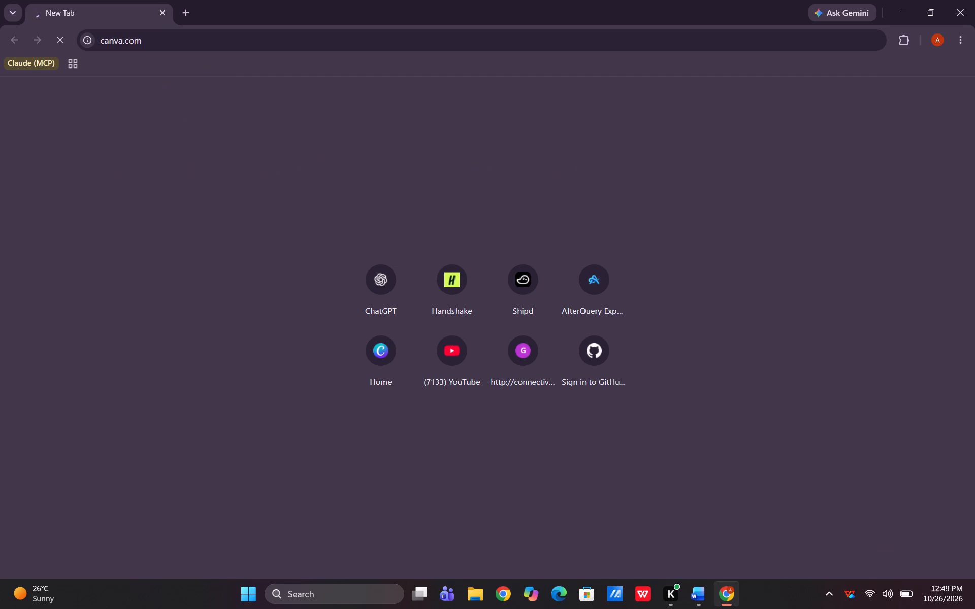
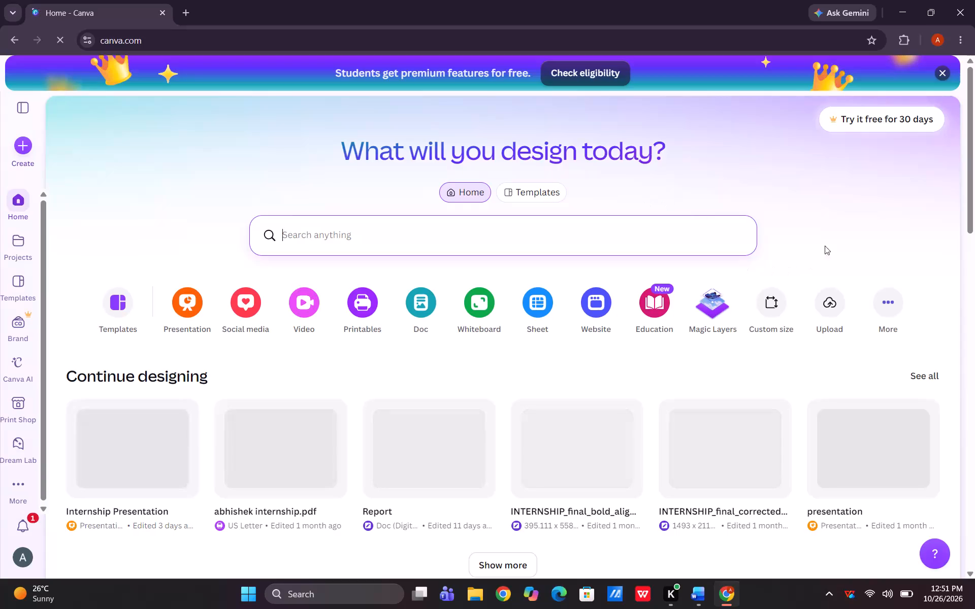
Find the recent design named "presentation" among the Continue designing items and open it for editing.
scroll(843, 223, down, 3)
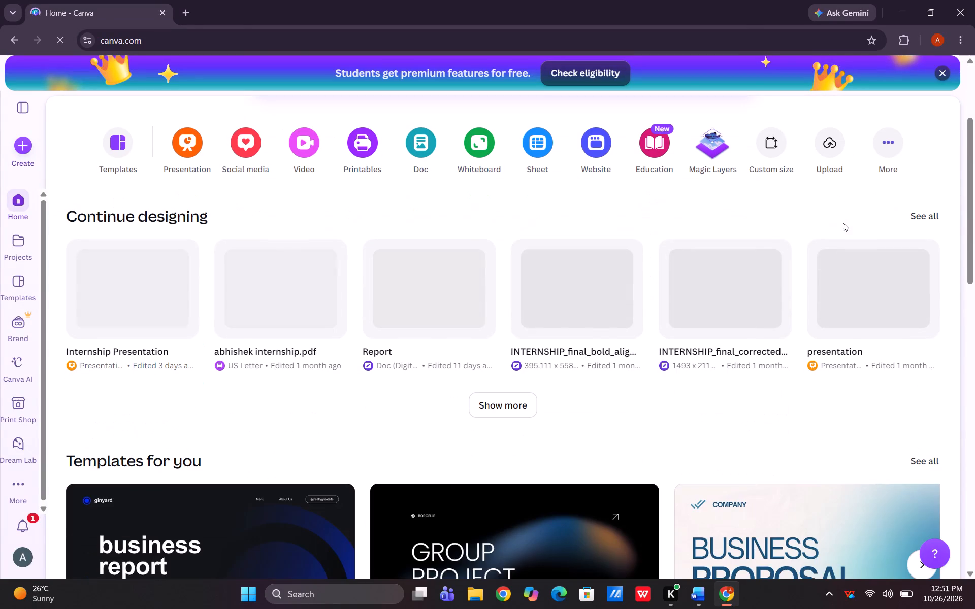
scroll(660, 423, down, 1)
scroll(660, 423, up, 4)
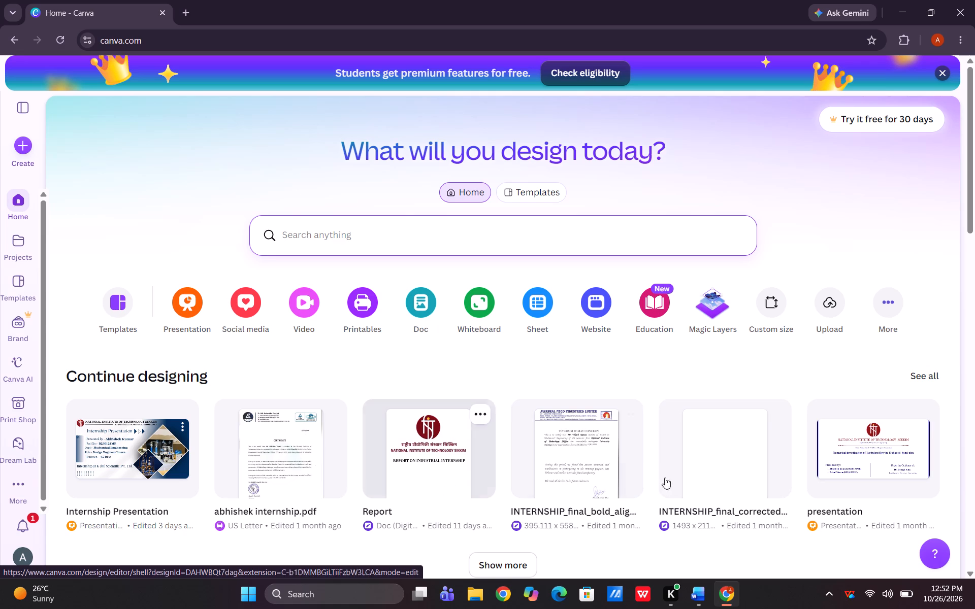
scroll(589, 476, down, 1)
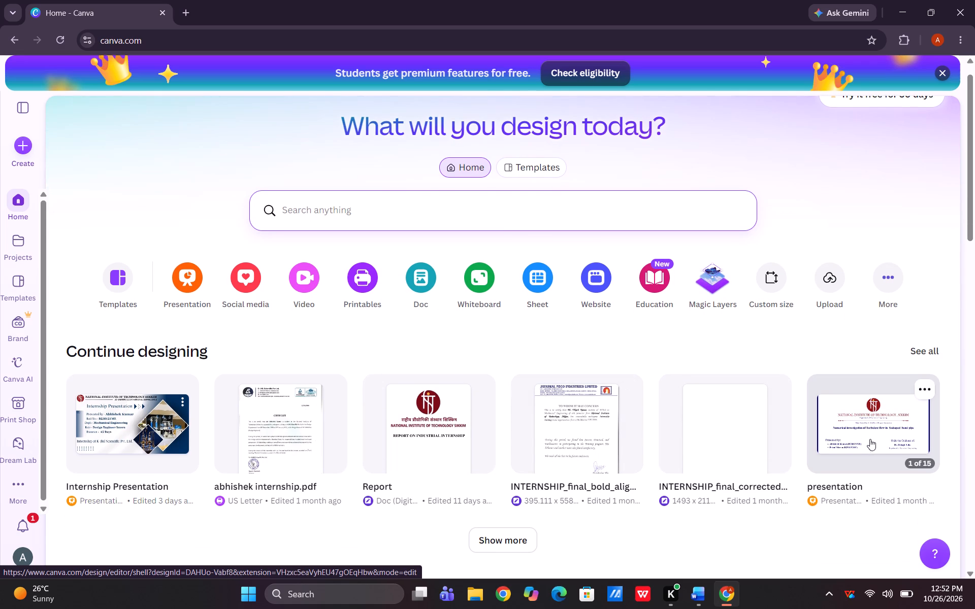
scroll(865, 441, down, 1)
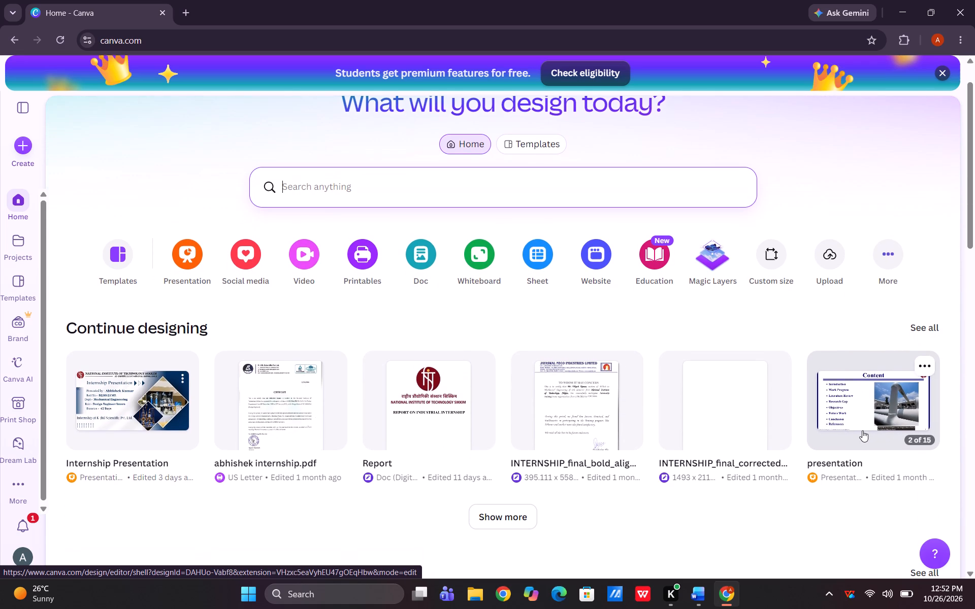
click(862, 430)
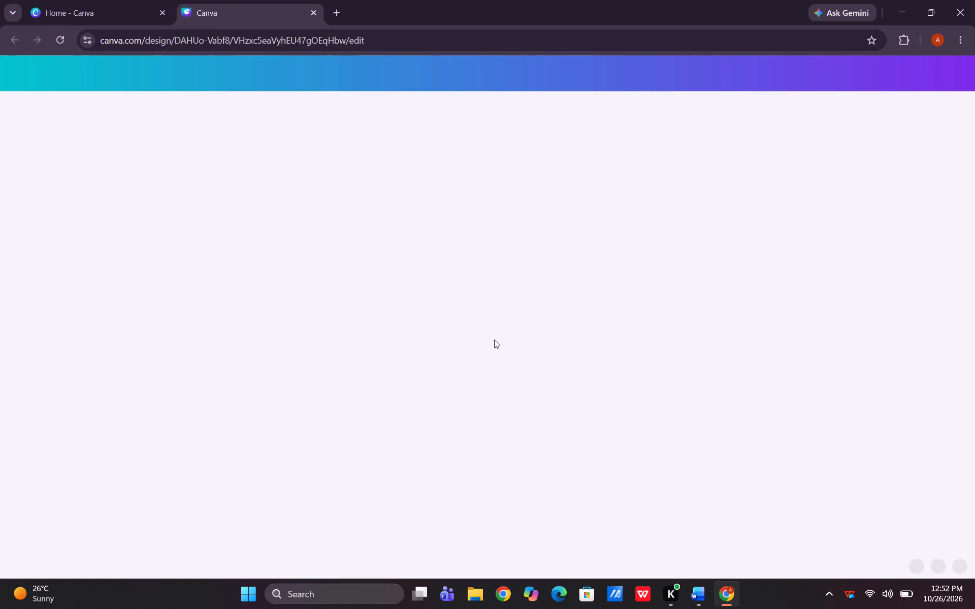
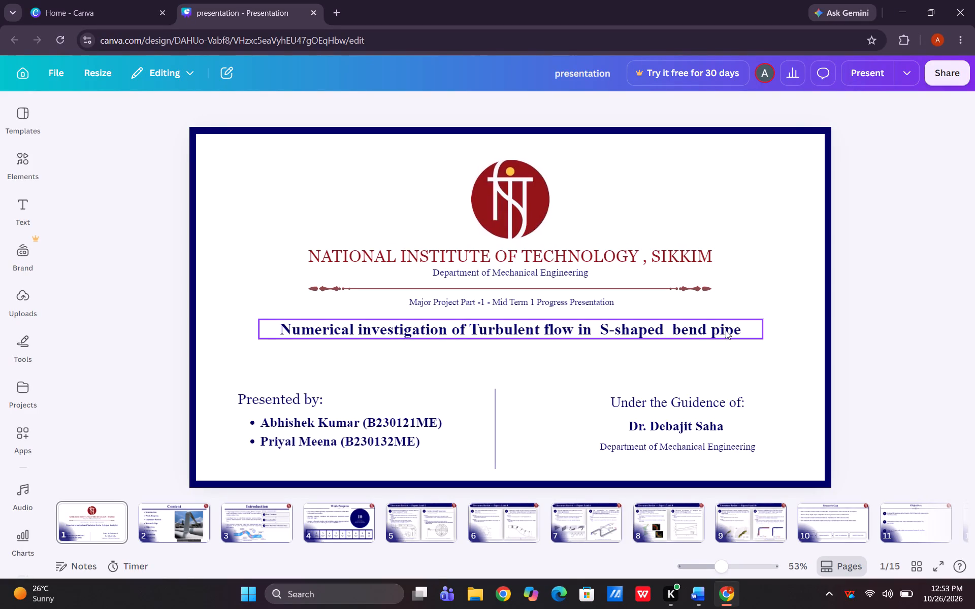
Copy the full title text "Numerical investigation of Turbulent flow in S-shaped bend pipe" from the first slide.
click(740, 329)
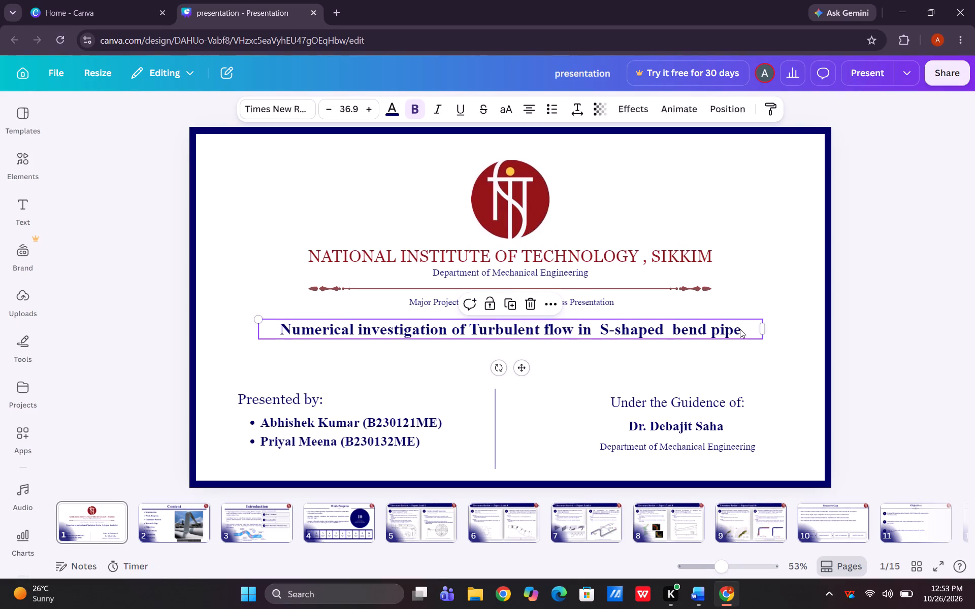
click(740, 329)
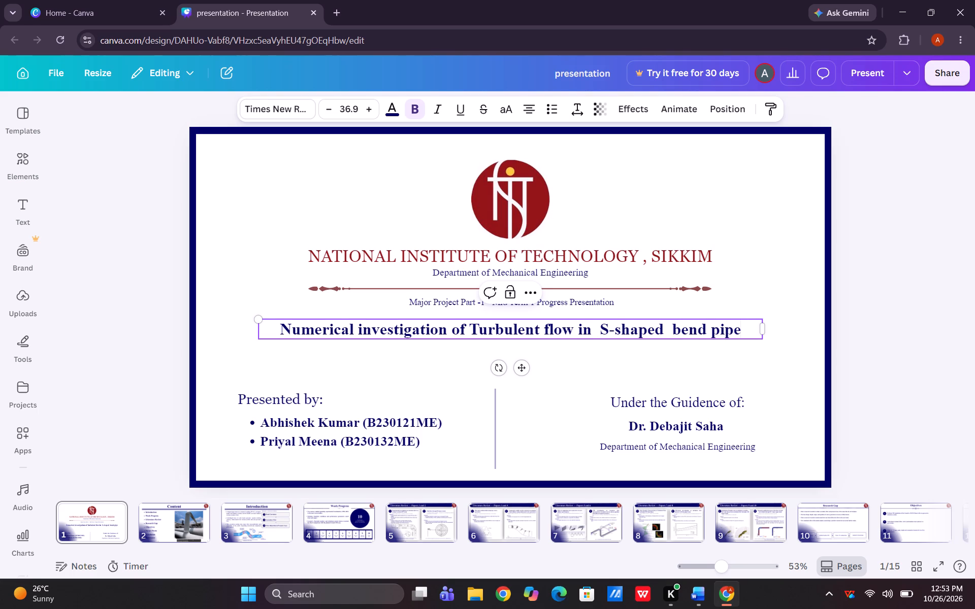
drag(740, 329, 362, 354)
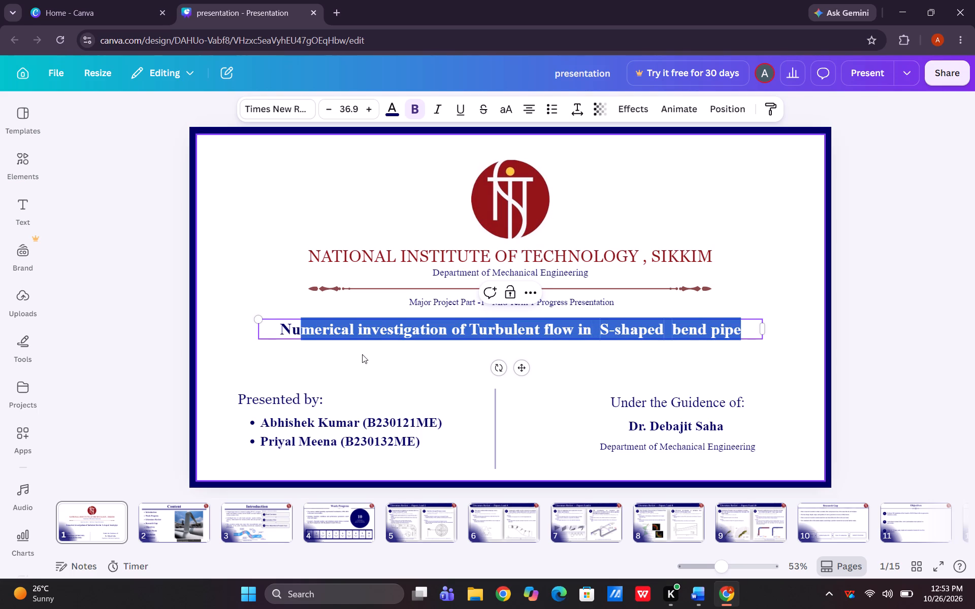
drag(362, 354, 279, 328)
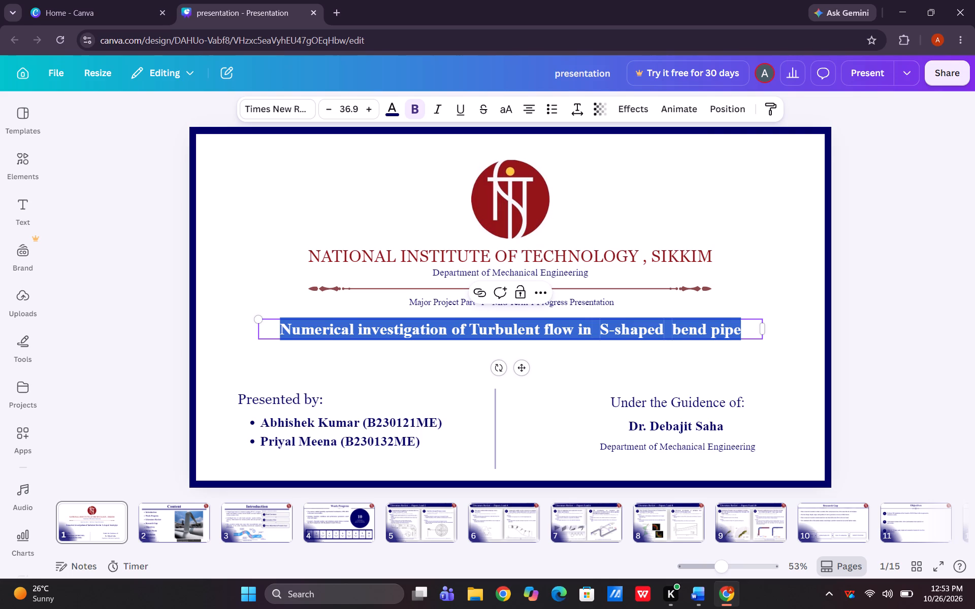
right_click(361, 332)
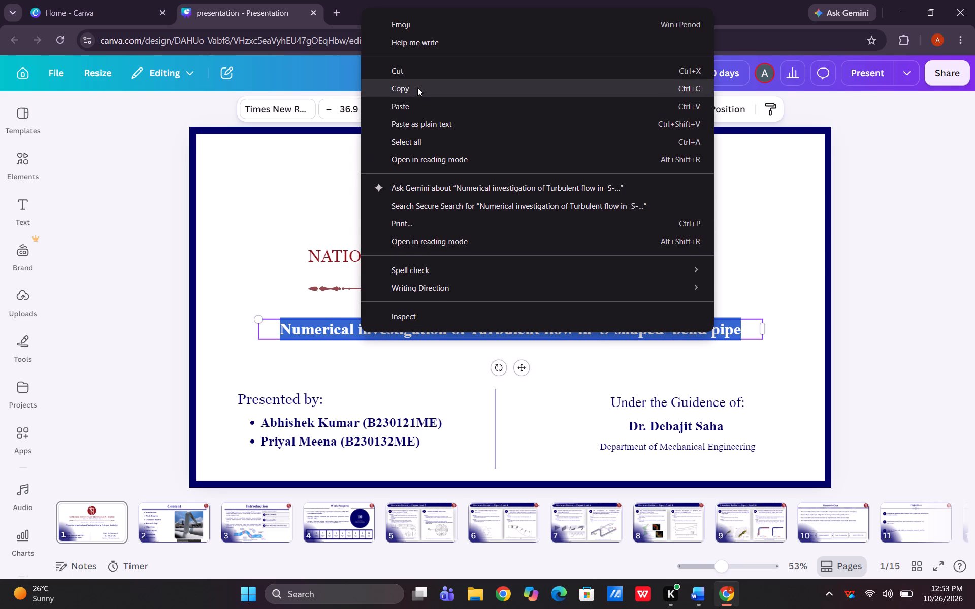
click(415, 88)
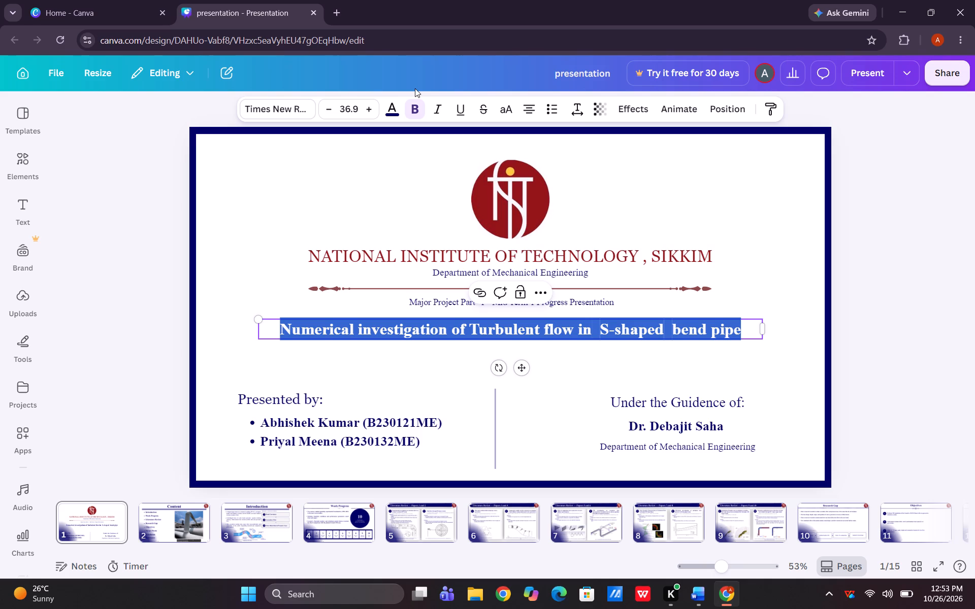
click(158, 193)
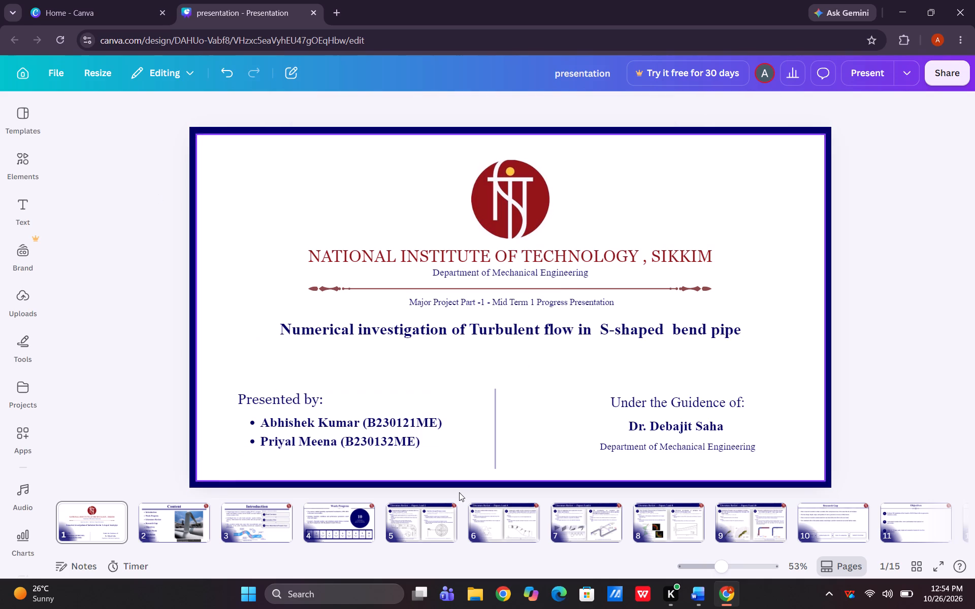
Switch to Document1 in Word and paste the copied title after "REPORT ON" on the cover page.
click(692, 597)
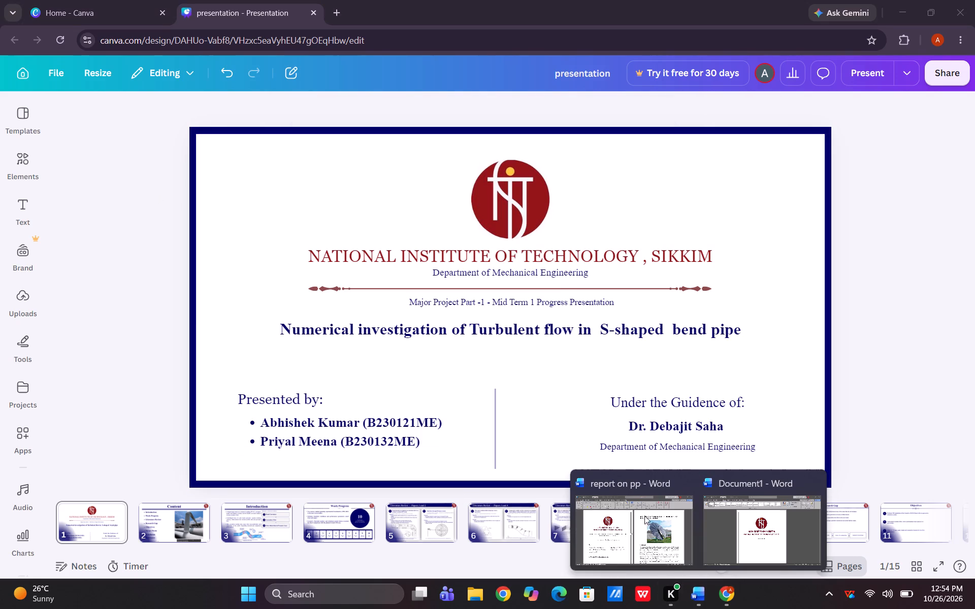
click(751, 535)
click(751, 535)
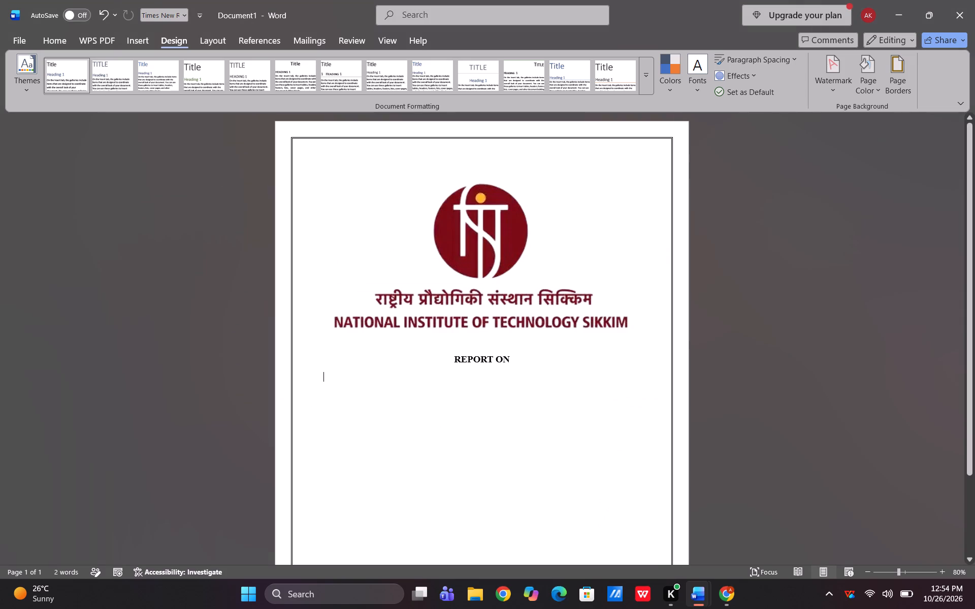
click(515, 357)
key(ctrl+v)
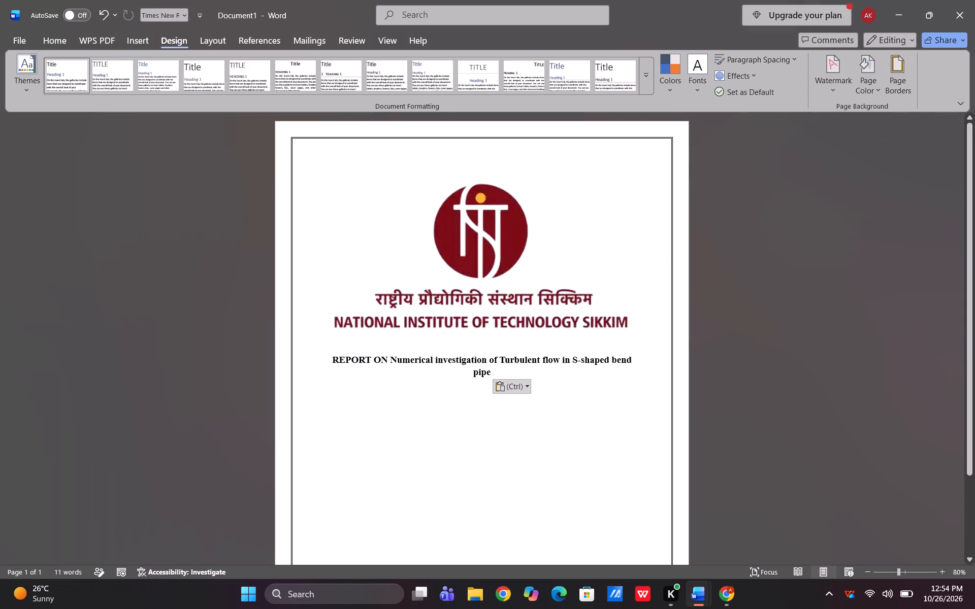
Change the pasted project title after "REPORT ON" to uppercase.
drag(493, 372, 437, 366)
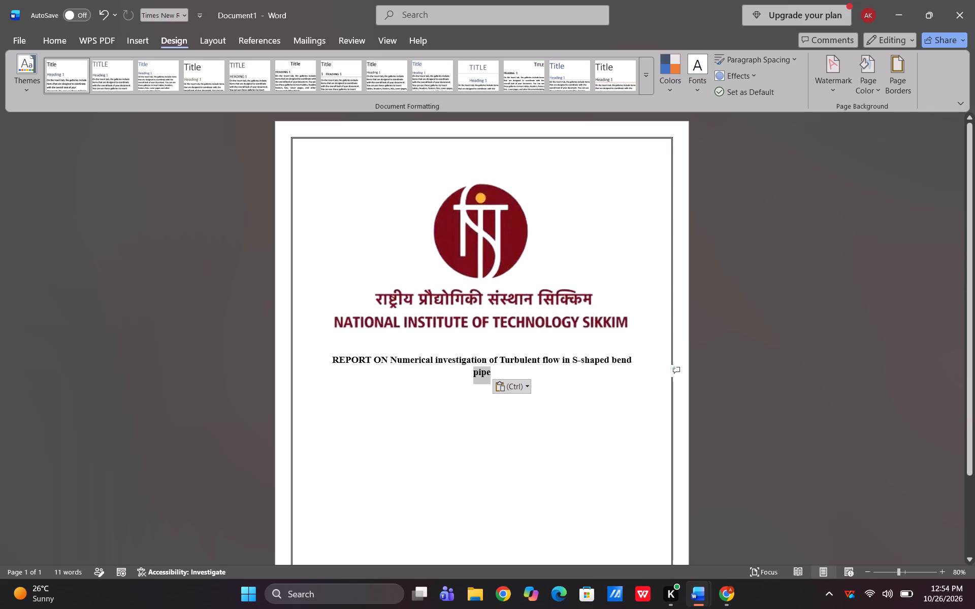
drag(437, 366, 391, 355)
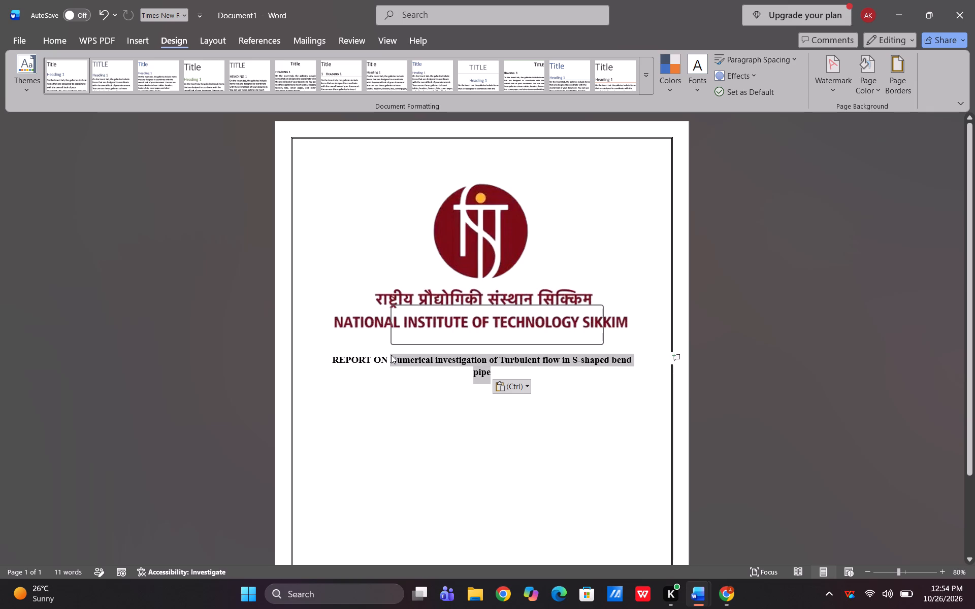
click(54, 42)
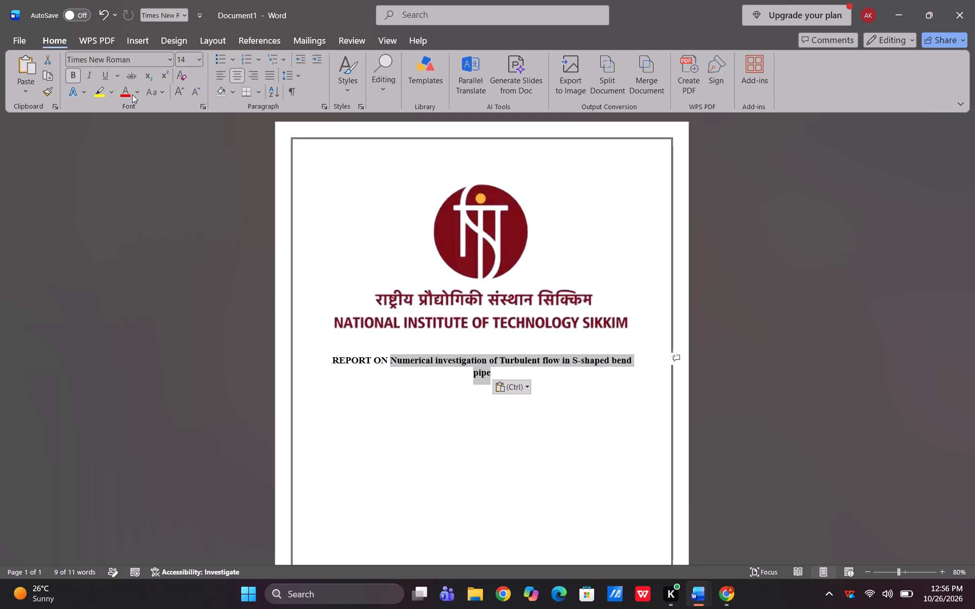
click(159, 92)
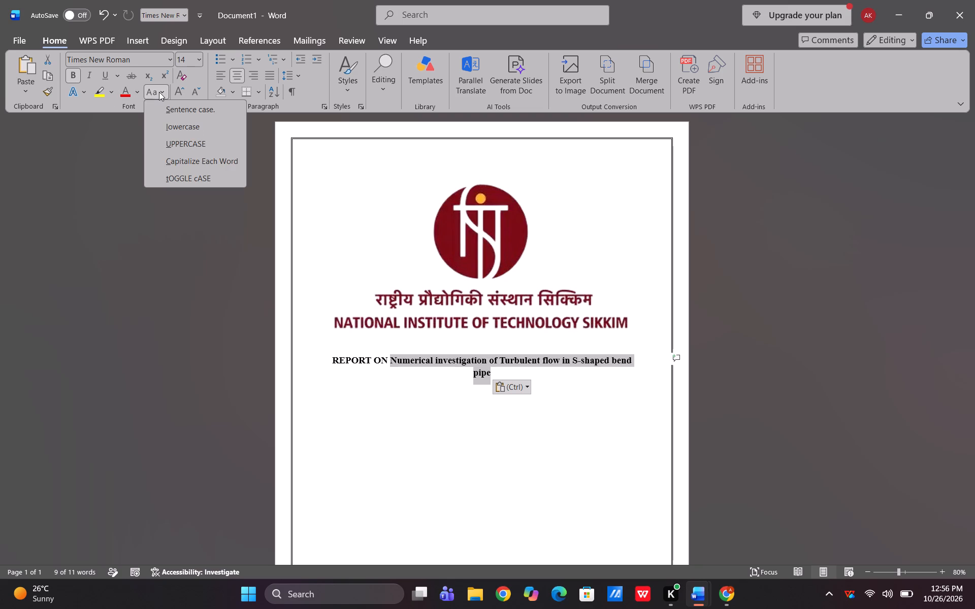
click(175, 141)
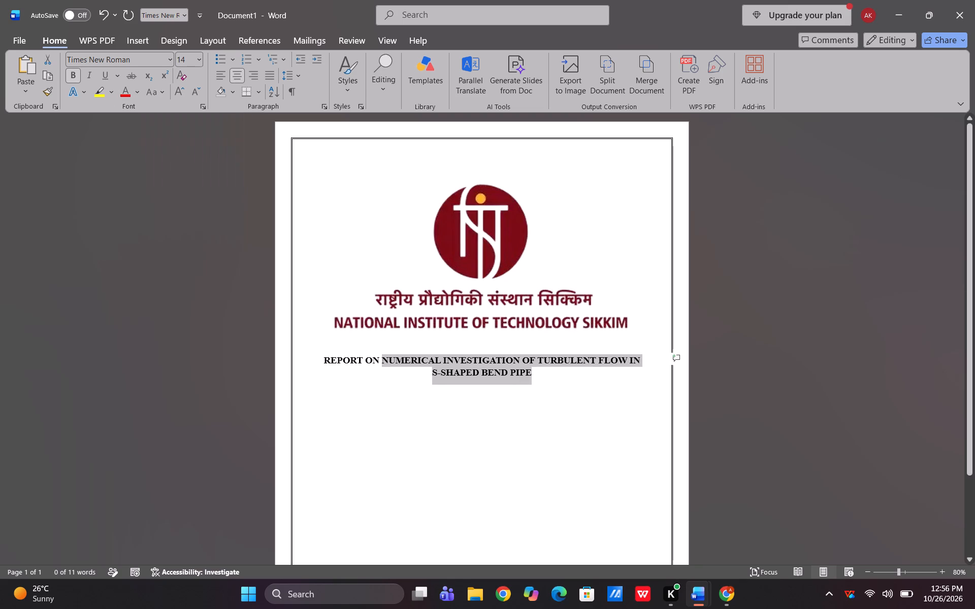
click(831, 266)
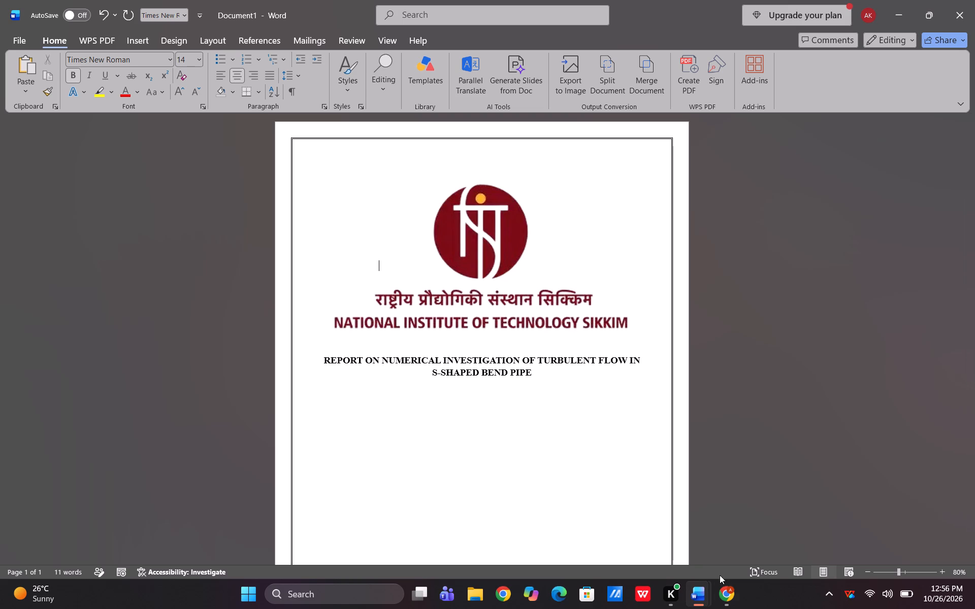
Copy the "Department of Mechanical Engineering" text from the Canva title slide and paste it at the logo on Document1's cover page in Word.
click(720, 592)
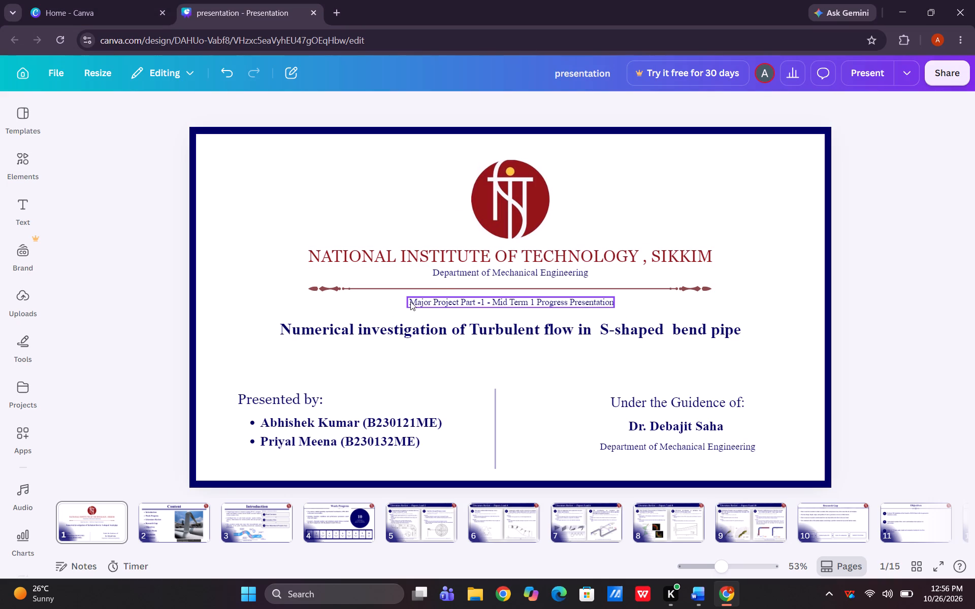
click(494, 274)
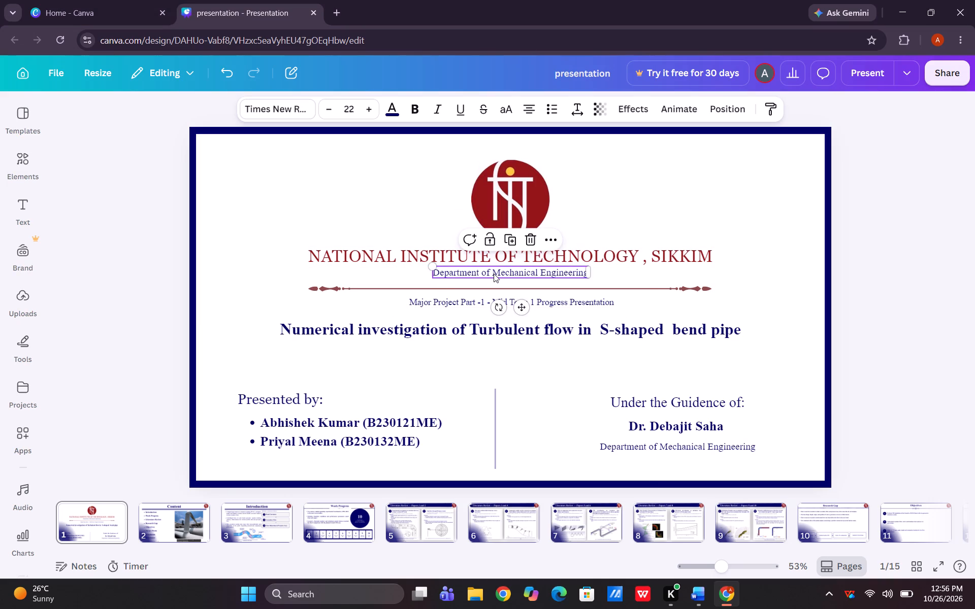
right_click(494, 274)
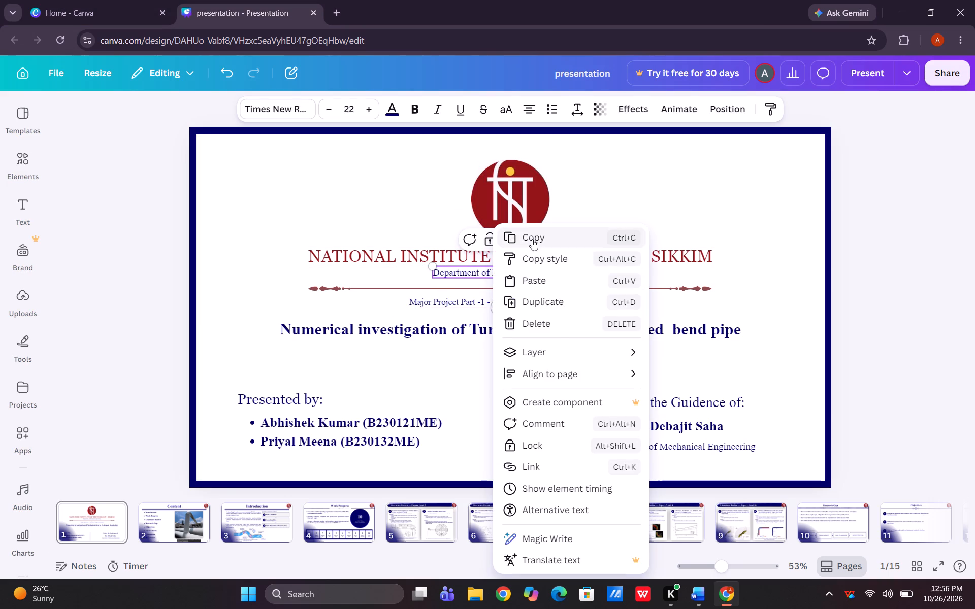
click(532, 239)
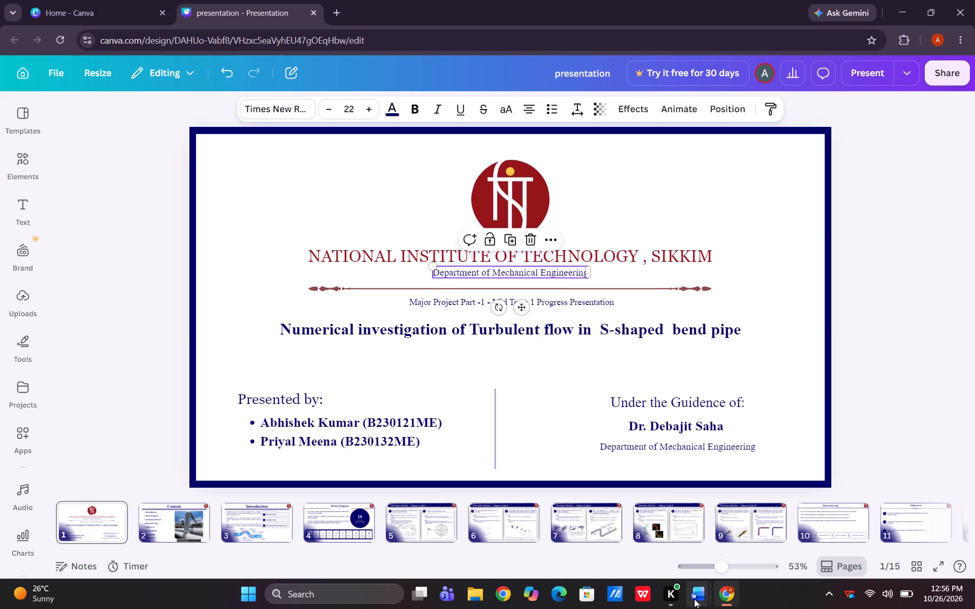
click(757, 542)
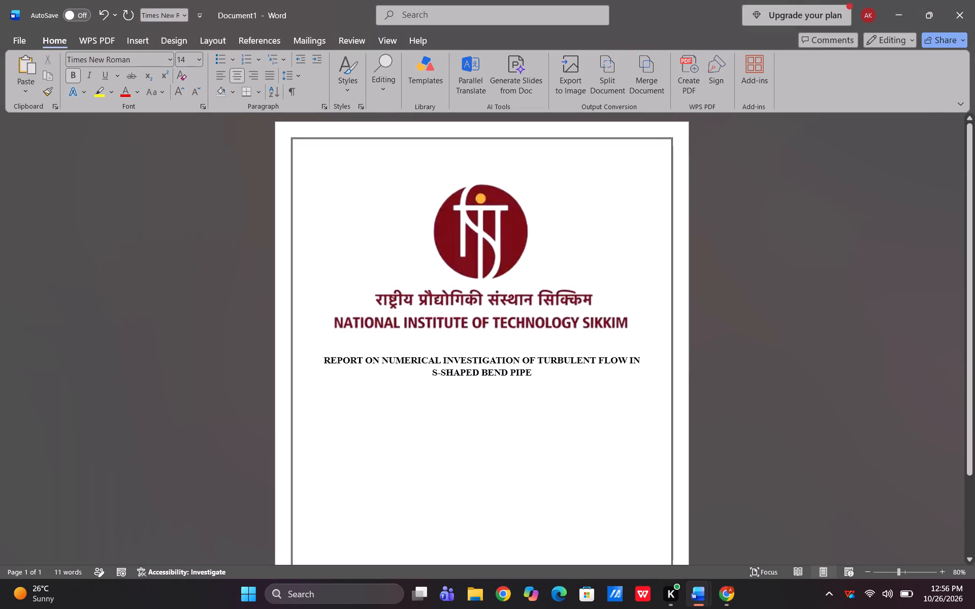
click(485, 339)
click(461, 410)
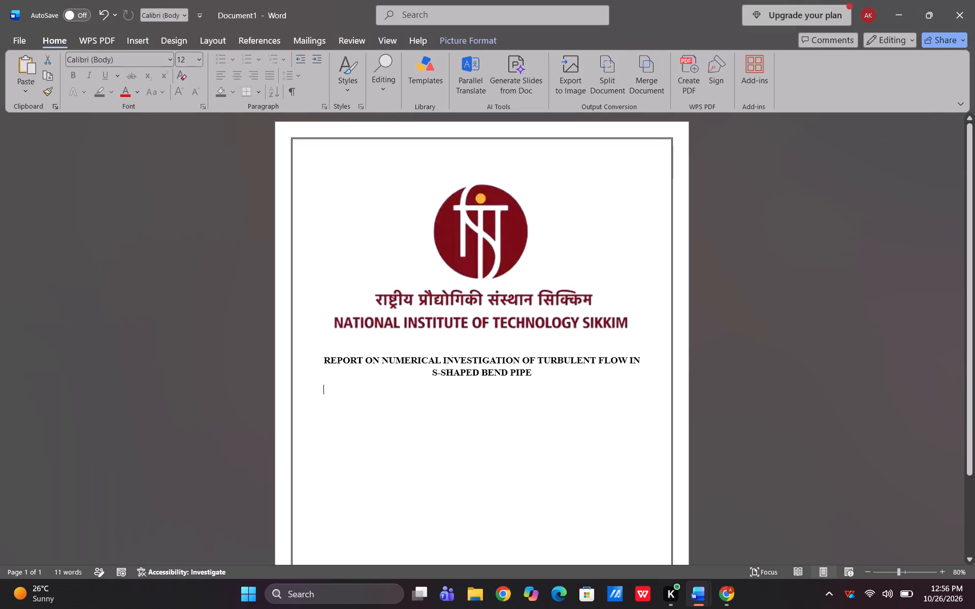
click(465, 340)
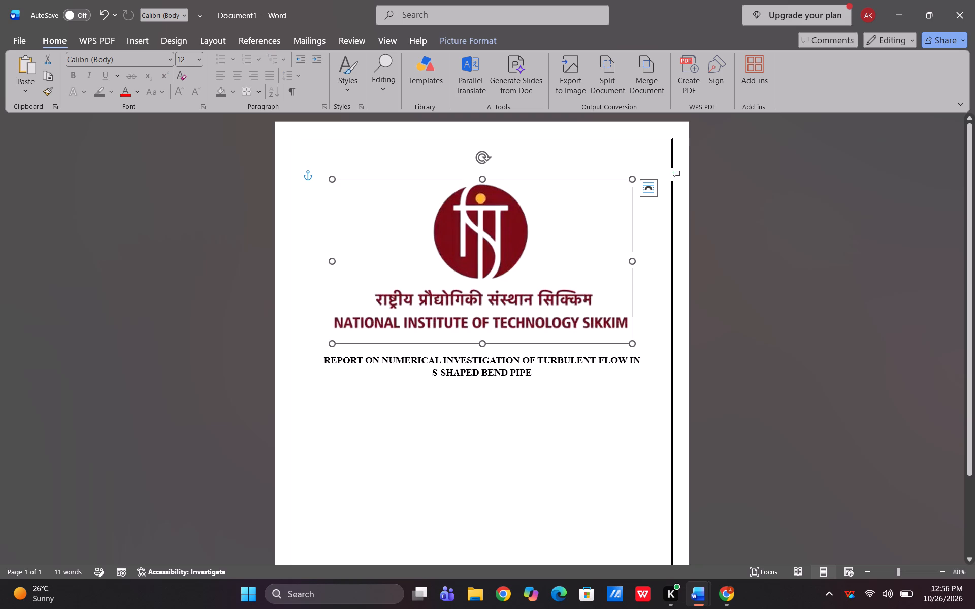
key(ctrl+v)
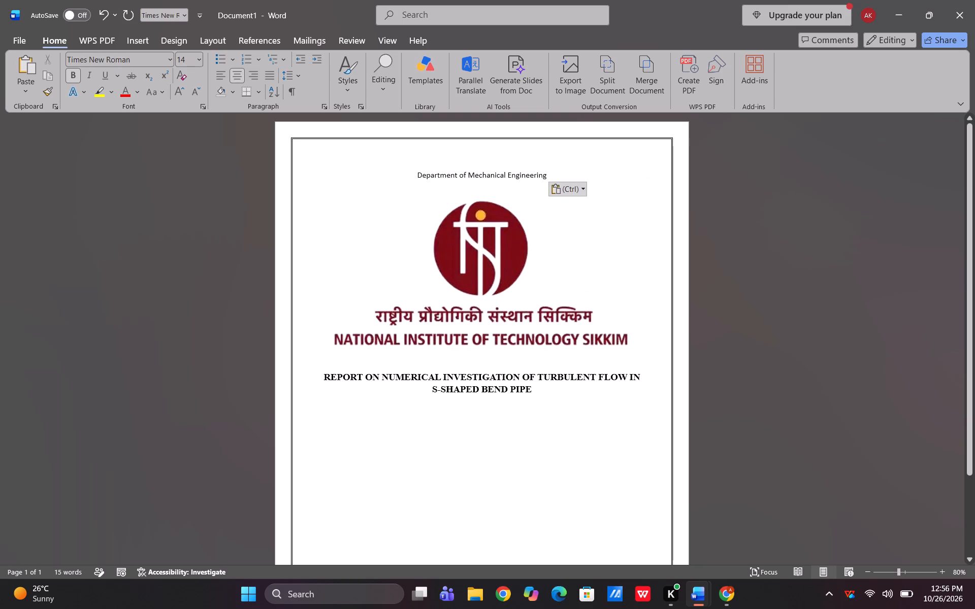
Set the font of the "Department of Mechanical Engineering" line to Times New Roman.
click(547, 176)
drag(547, 176, 407, 182)
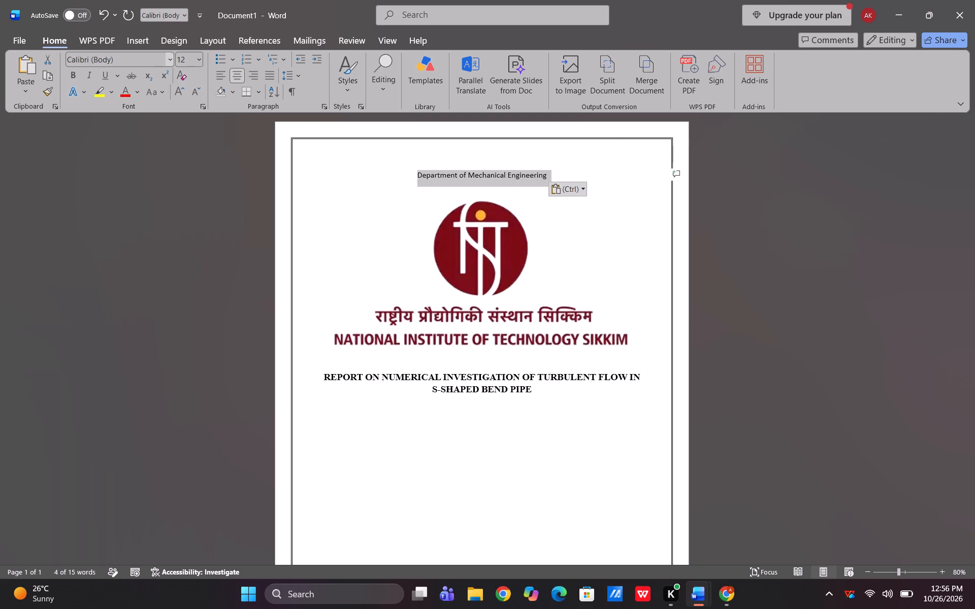
click(168, 59)
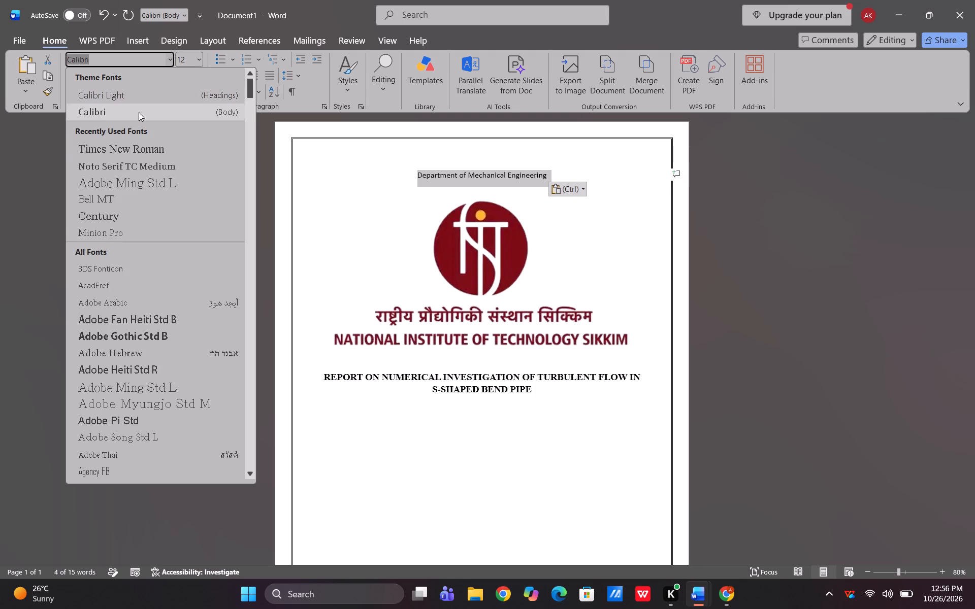
click(122, 148)
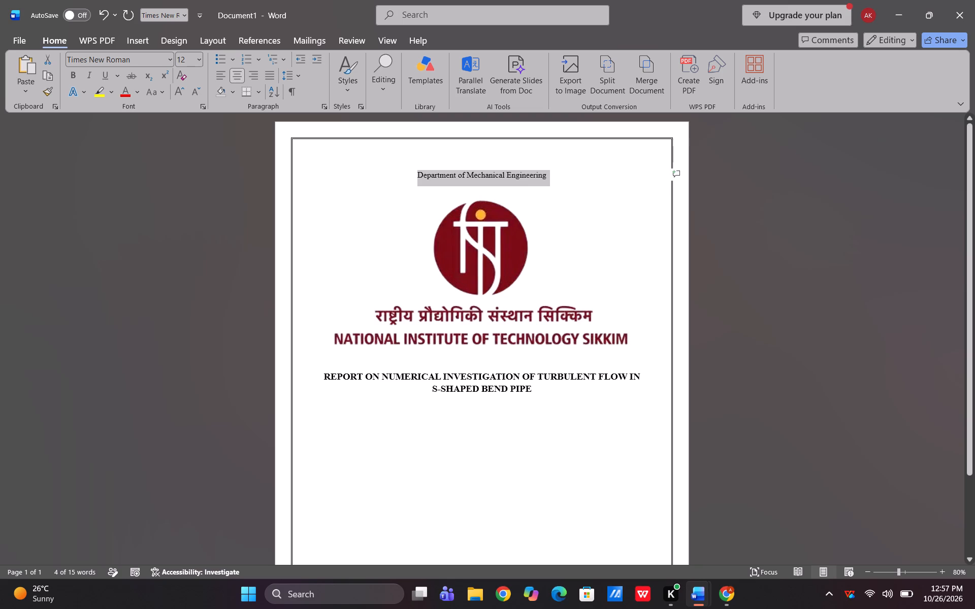
click(726, 292)
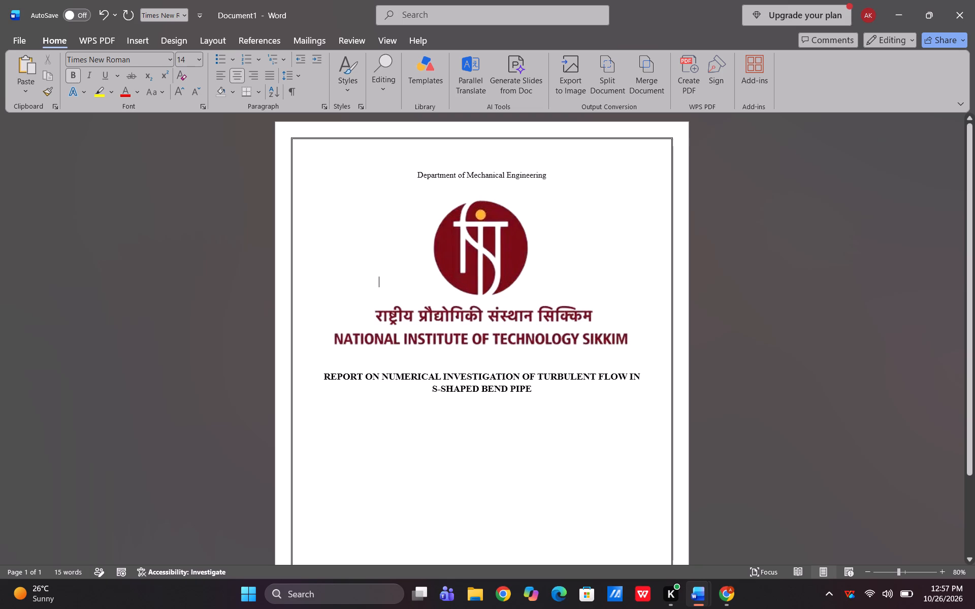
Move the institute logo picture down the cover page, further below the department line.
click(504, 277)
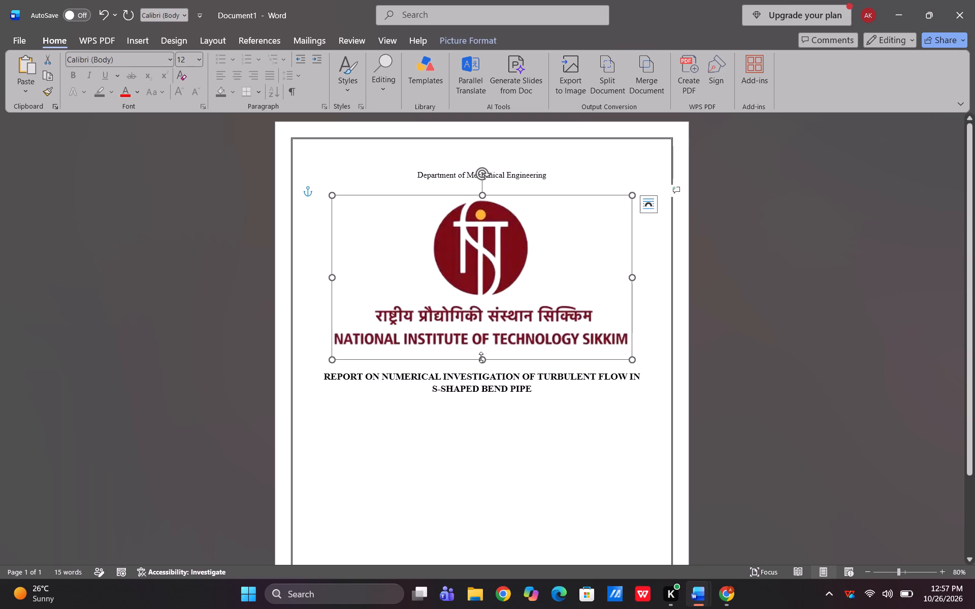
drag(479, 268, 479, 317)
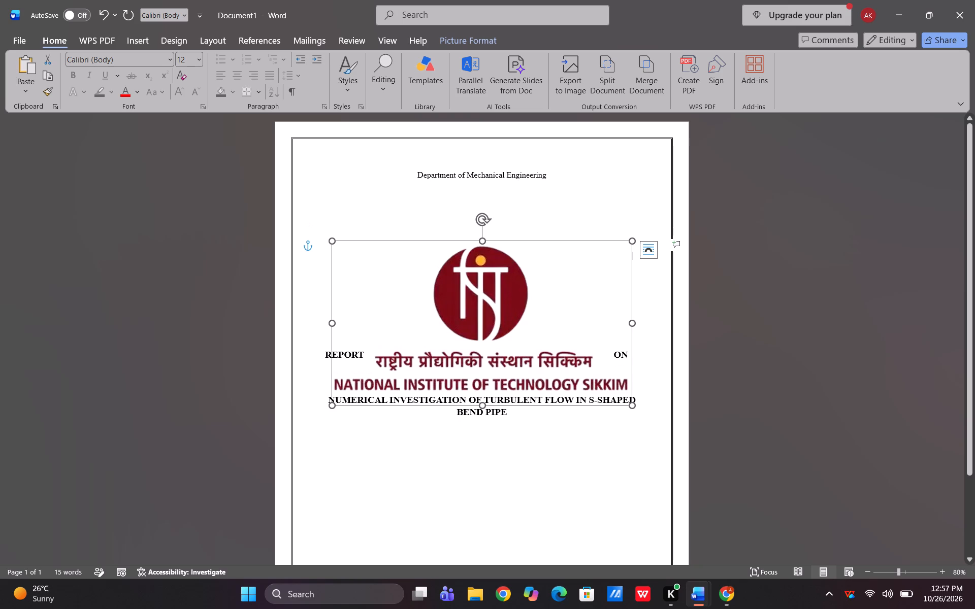
Insert seven blank lines before the "Department of Mechanical Engineering" line to push it down the cover page.
click(491, 173)
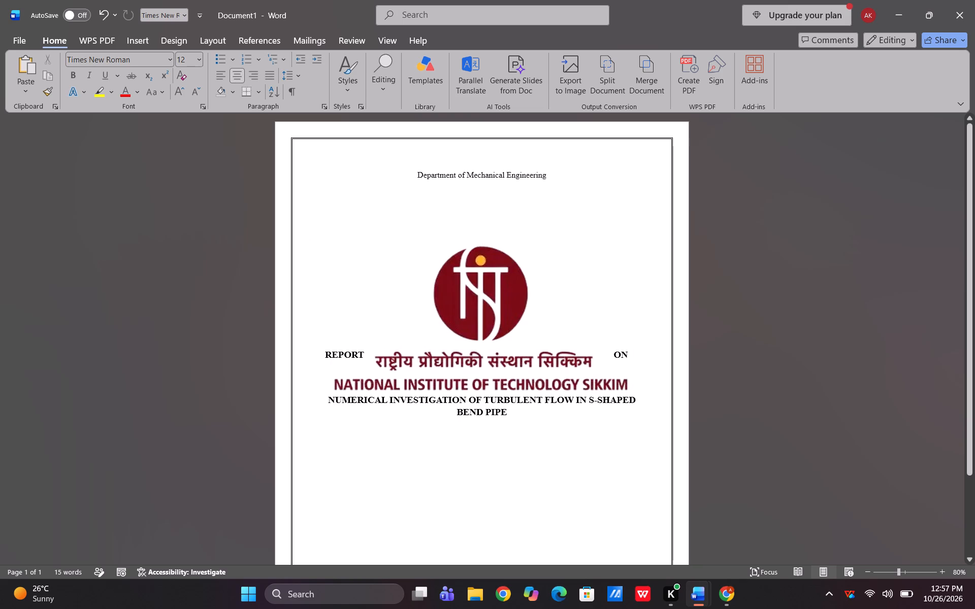
click(416, 173)
key(Return)
key(Return)
key(Return)
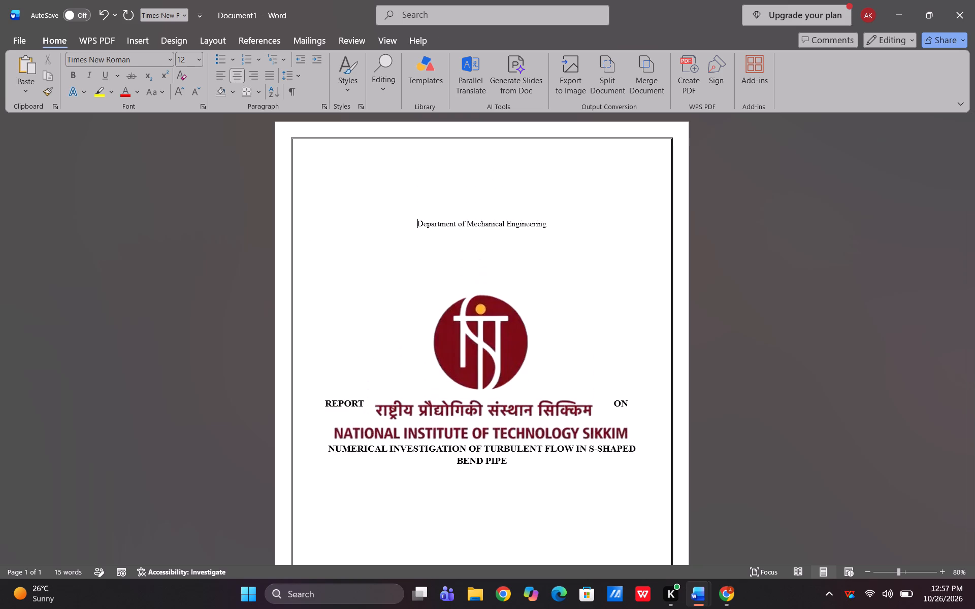
key(Return)
key(Return)
key(Return)
key(Return)
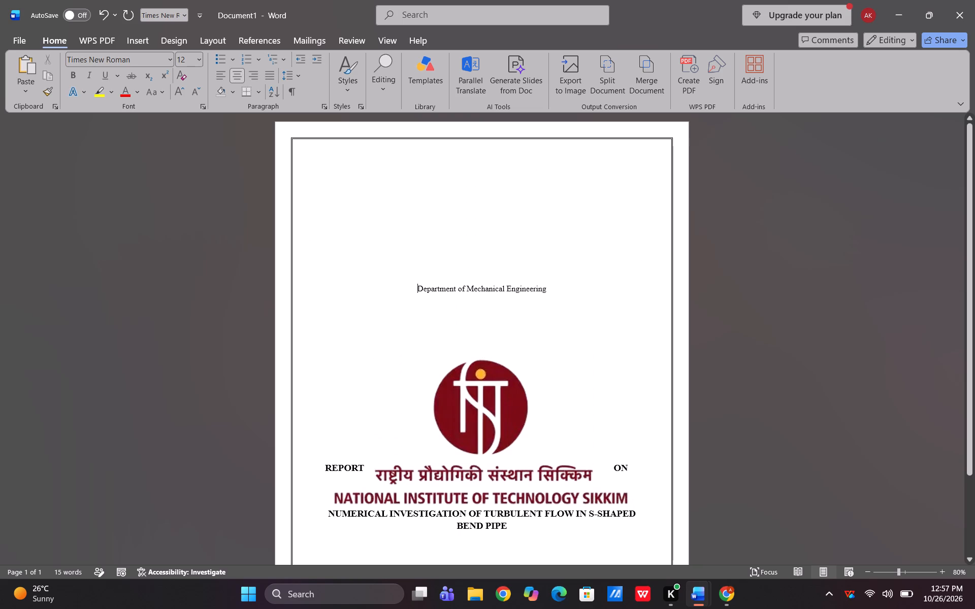
Move the institute logo picture up to the top of the cover page, centred within the page border.
drag(484, 435, 481, 170)
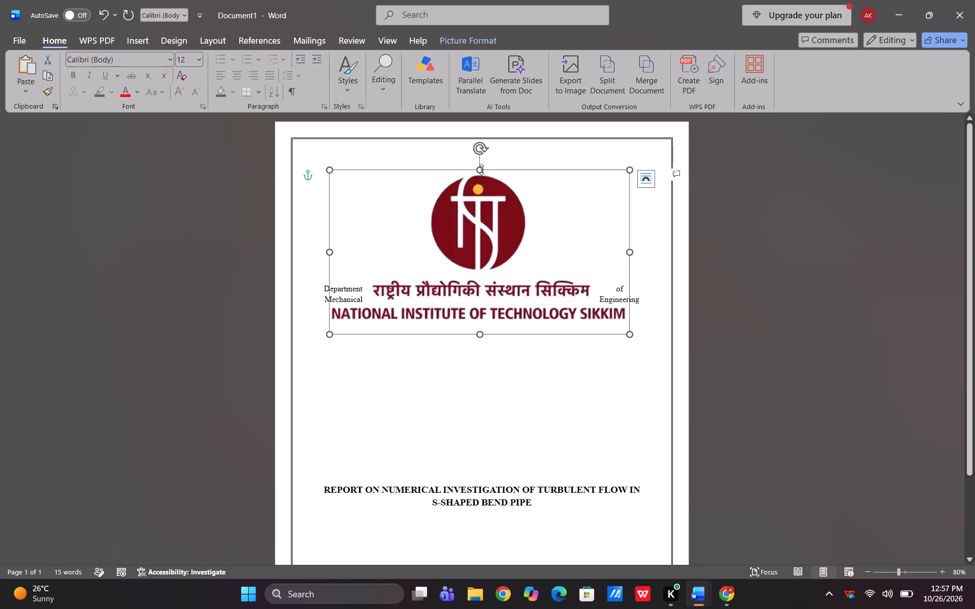
click(345, 293)
drag(479, 216, 481, 190)
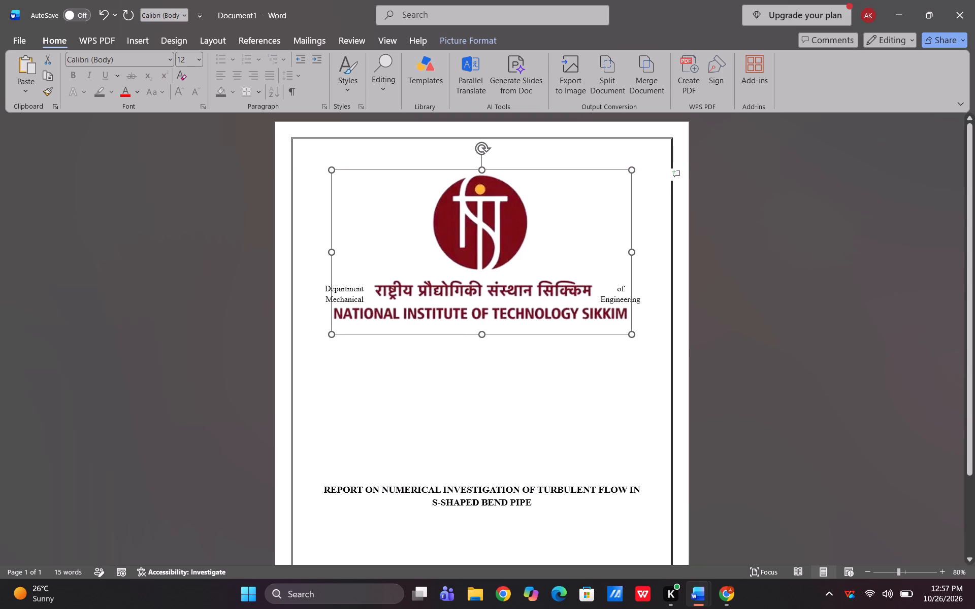
Insert a blank line before the "Department of Mechanical Engineering" line to push it below the logo.
click(326, 288)
key(Return)
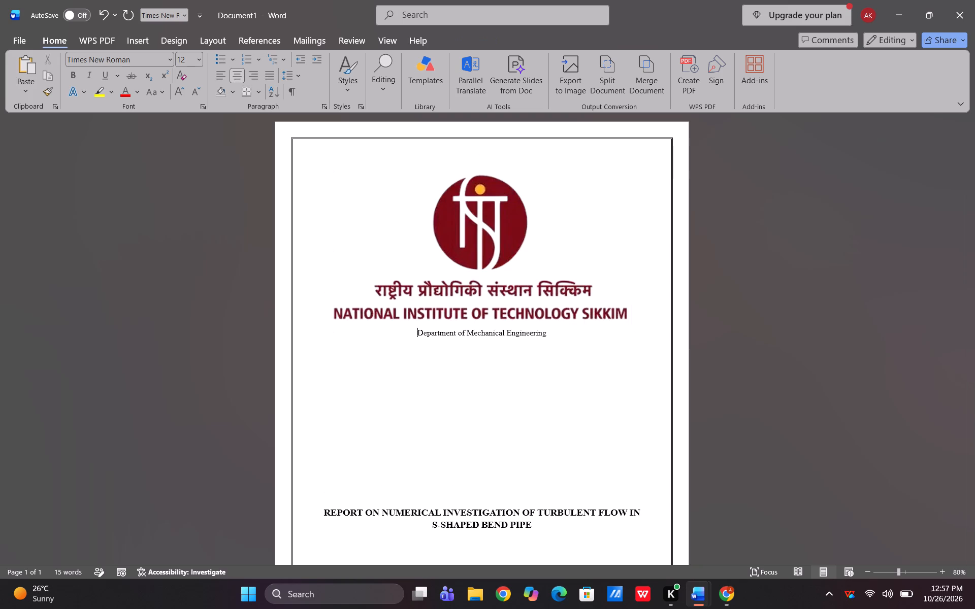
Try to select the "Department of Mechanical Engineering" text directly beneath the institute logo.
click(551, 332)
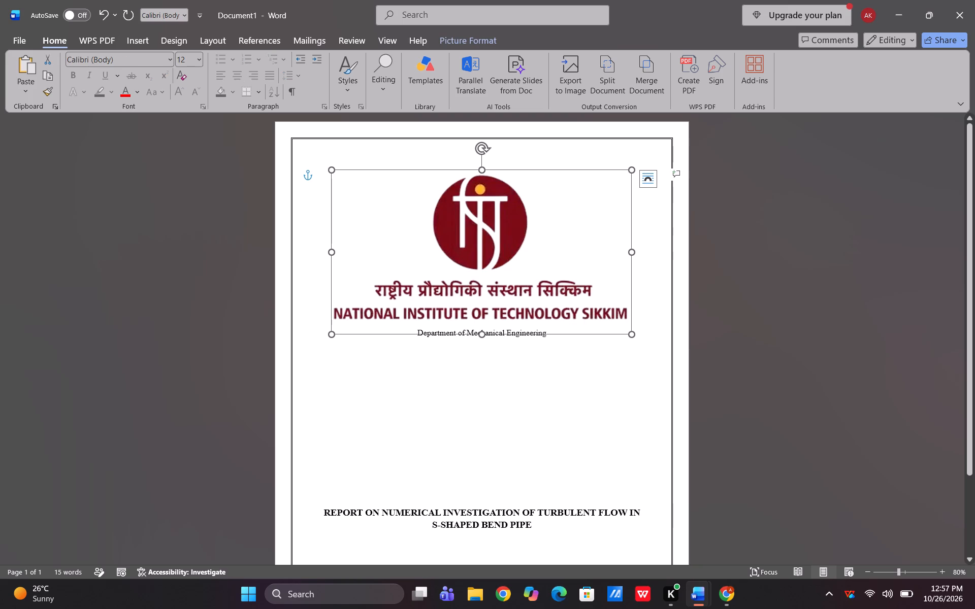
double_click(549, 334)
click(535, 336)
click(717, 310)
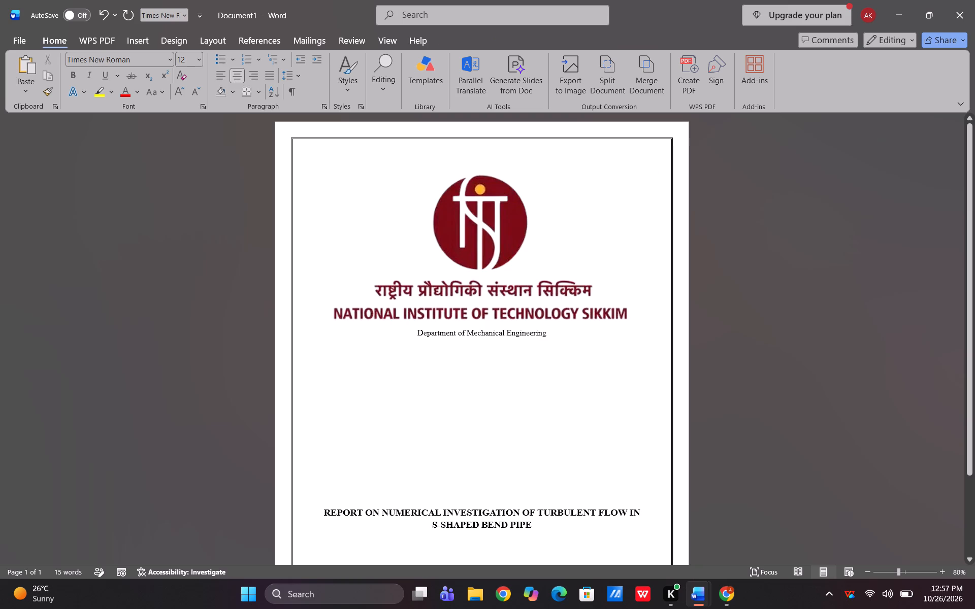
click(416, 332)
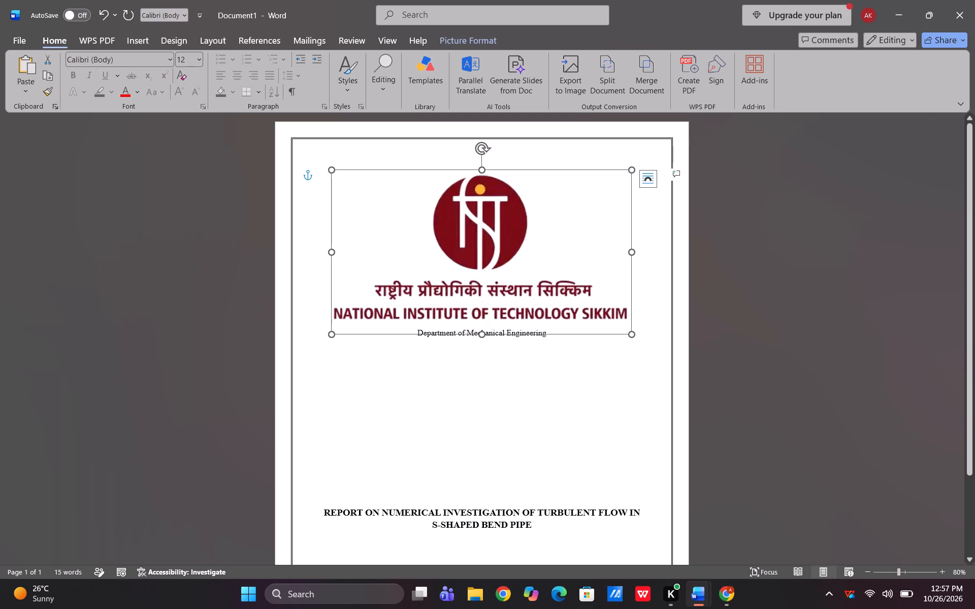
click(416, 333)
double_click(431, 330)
Stretch the institute logo picture downward slightly to a height of about 3.43" and deselect it.
click(483, 334)
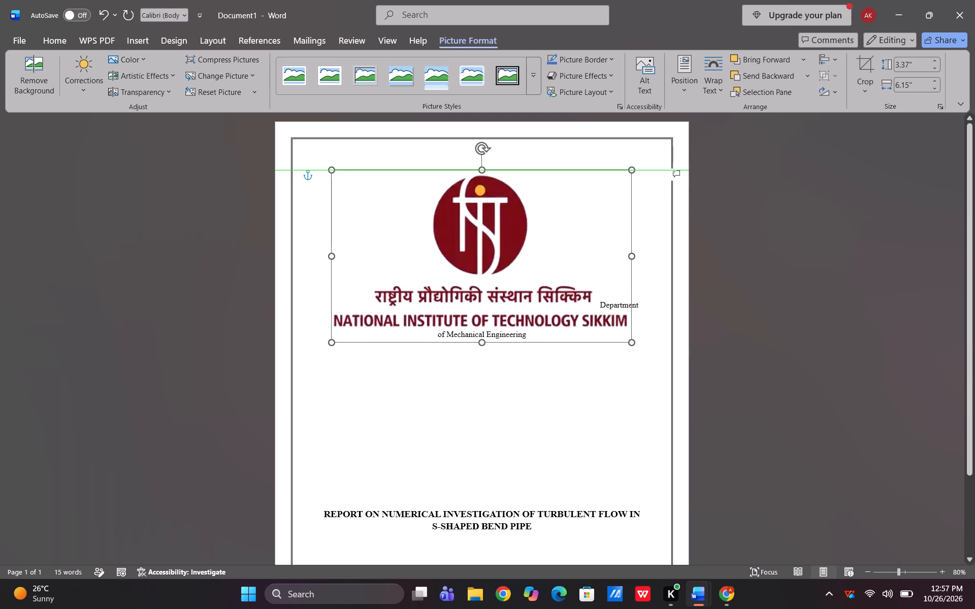
click(826, 291)
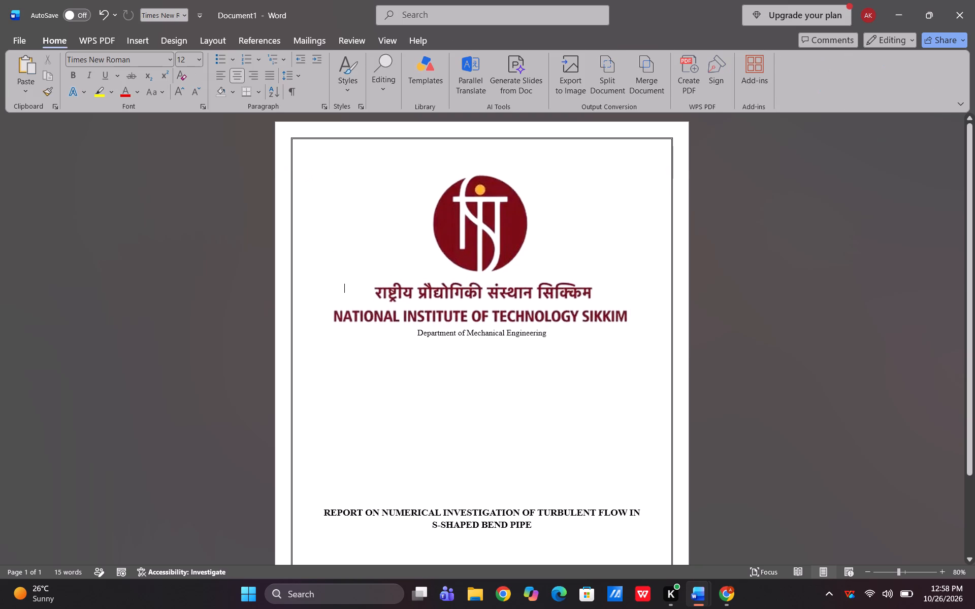
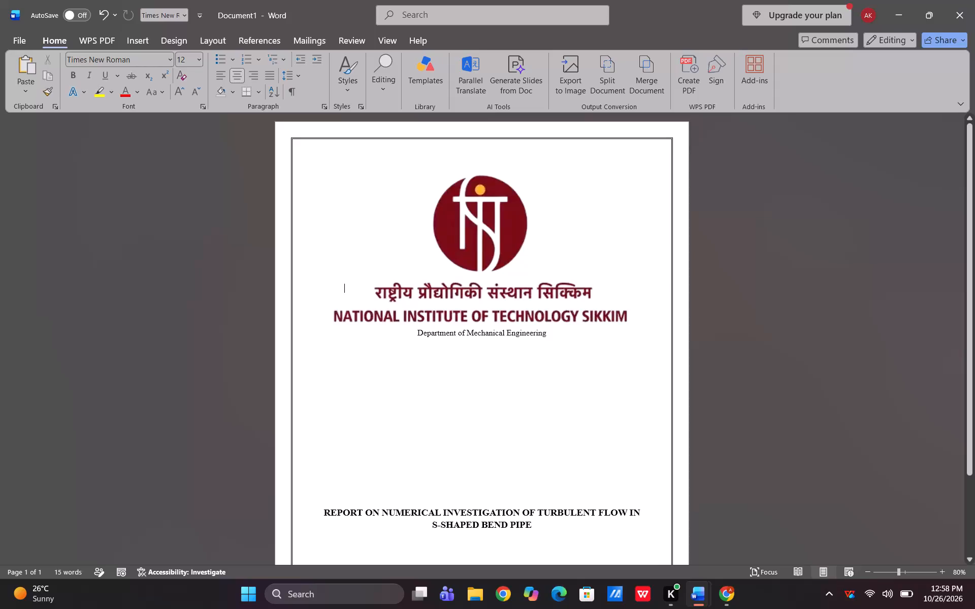
Delete the blank lines above the report title so it sits directly below the "Department of Mechanical Engineering" line.
click(319, 512)
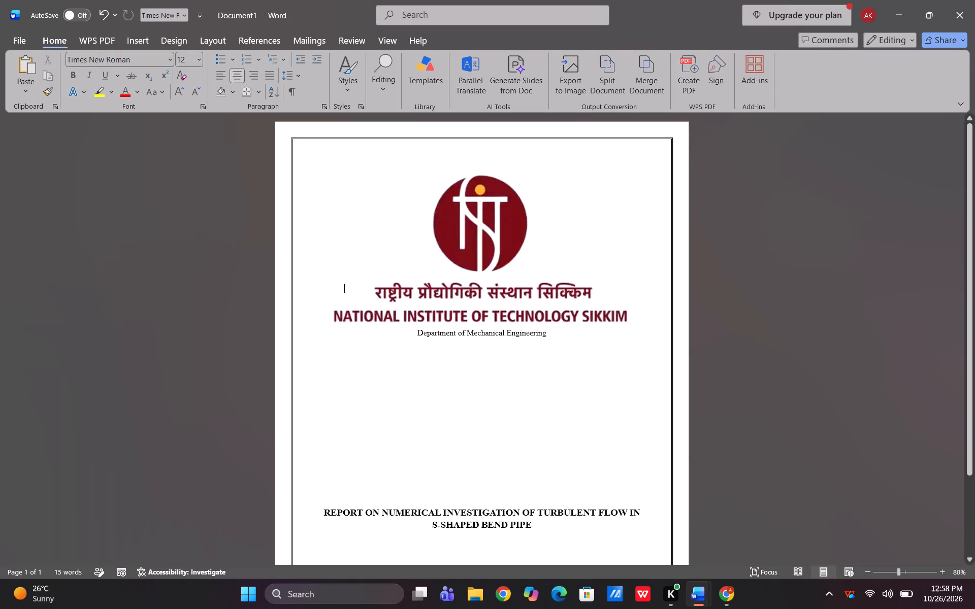
key(BackSpace)
key(BackSpace)
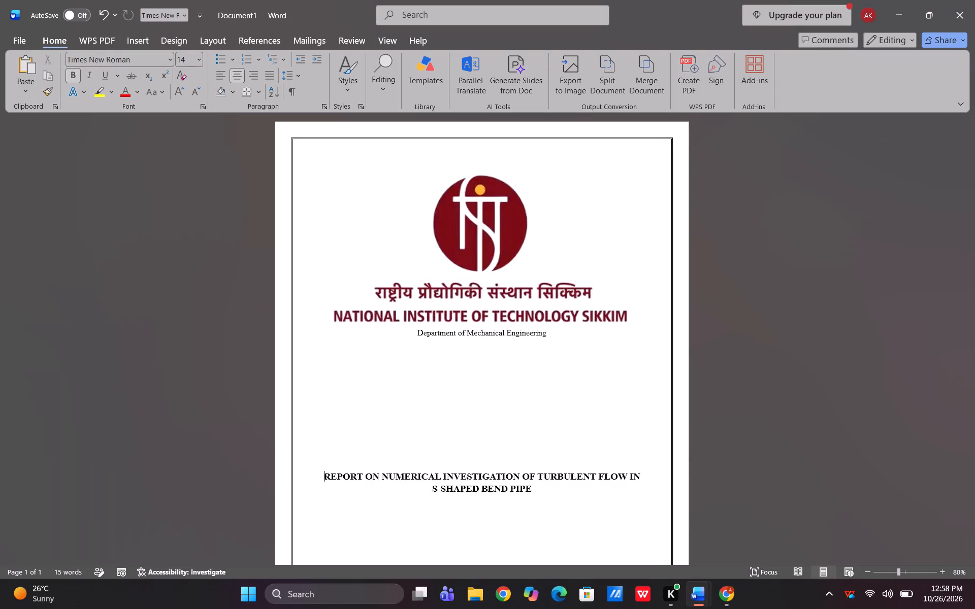
key(BackSpace)
key(BackSpace)
key(BackSpace)
key(BackSpace)
key(BackSpace)
key(BackSpace)
key(BackSpace)
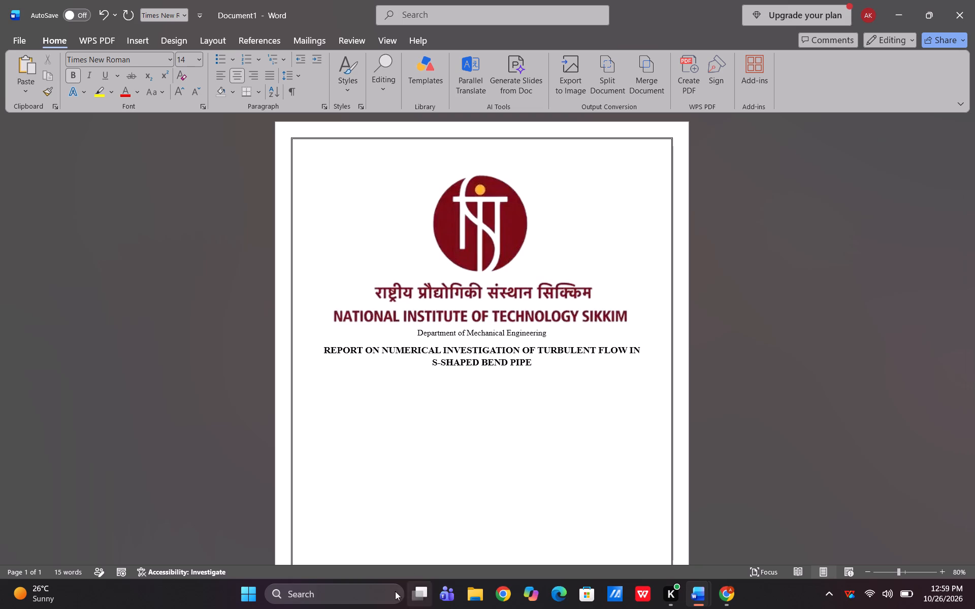
Place the text cursor at the end of the report title, after "S-SHAPED BEND PIPE".
ctrl+scroll(554, 351, up, 2)
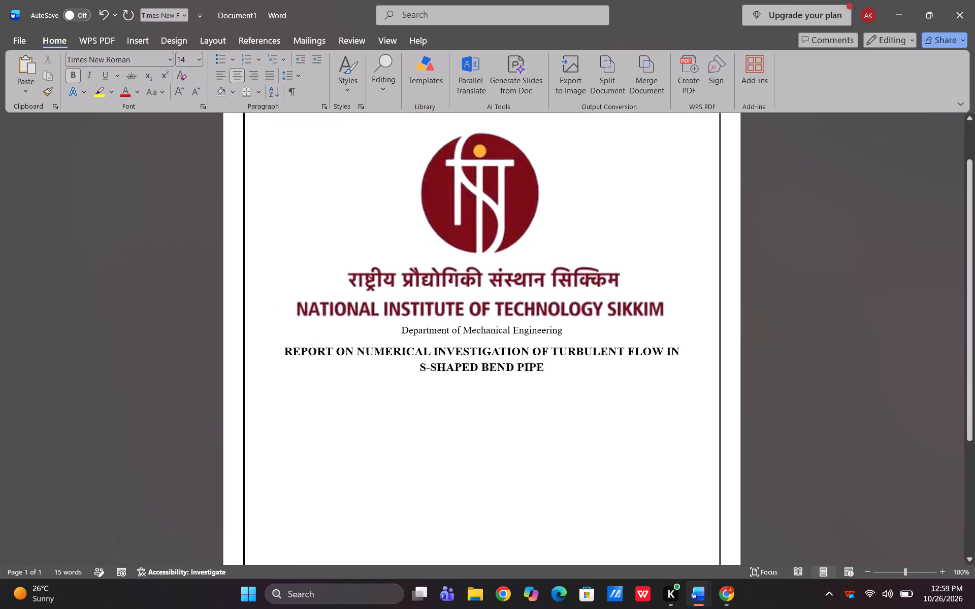
click(549, 367)
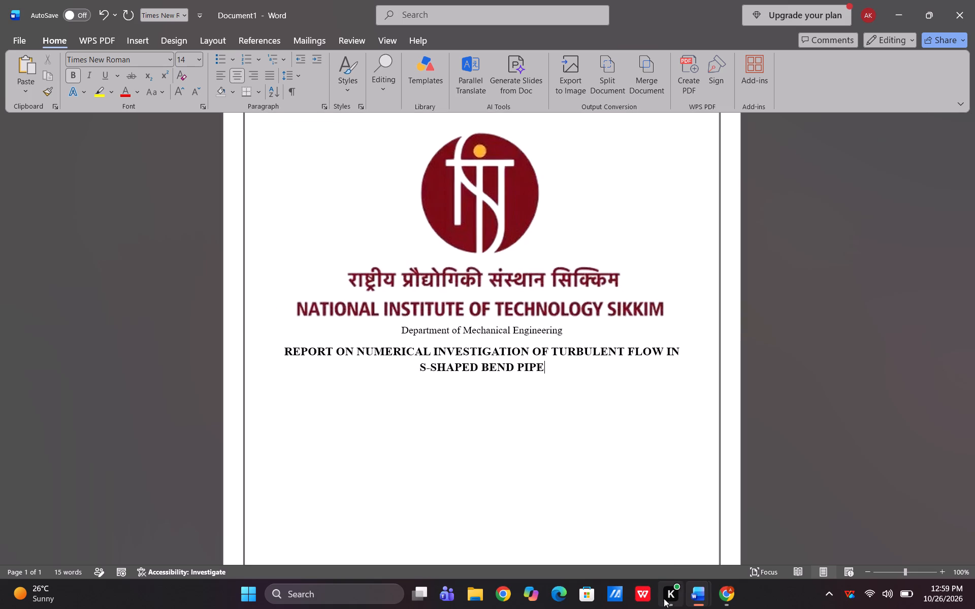
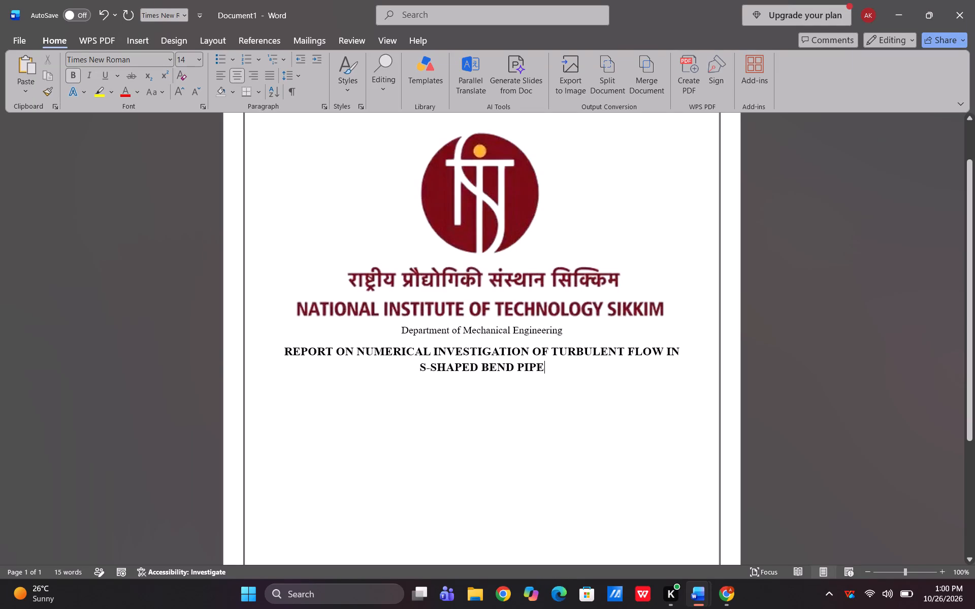
Copy the "Major Project Part -1 - Mid Term 1 Progress Presentation" line from the Canva cover slide onto a new line below Word's report title.
click(545, 366)
click(838, 377)
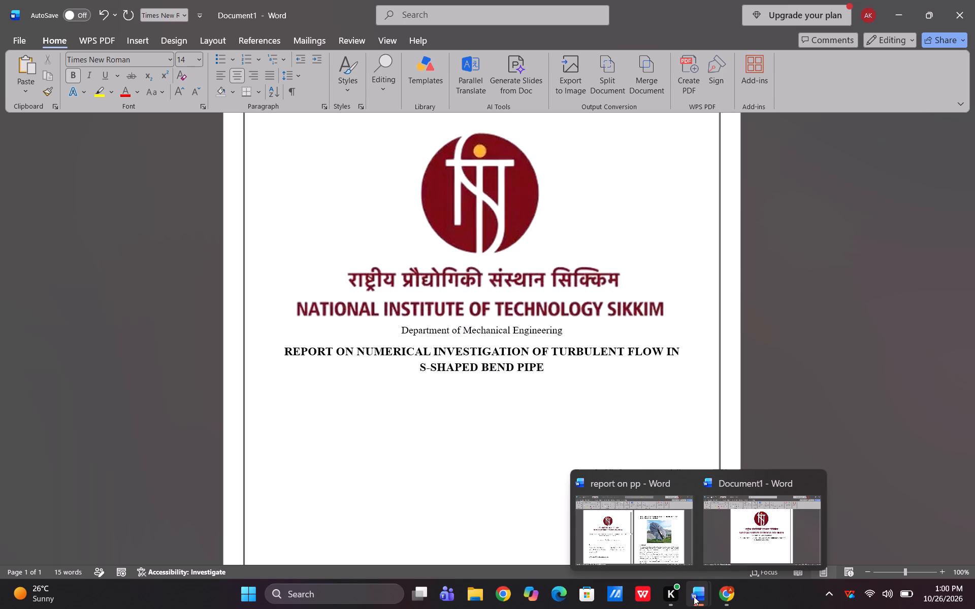
click(628, 538)
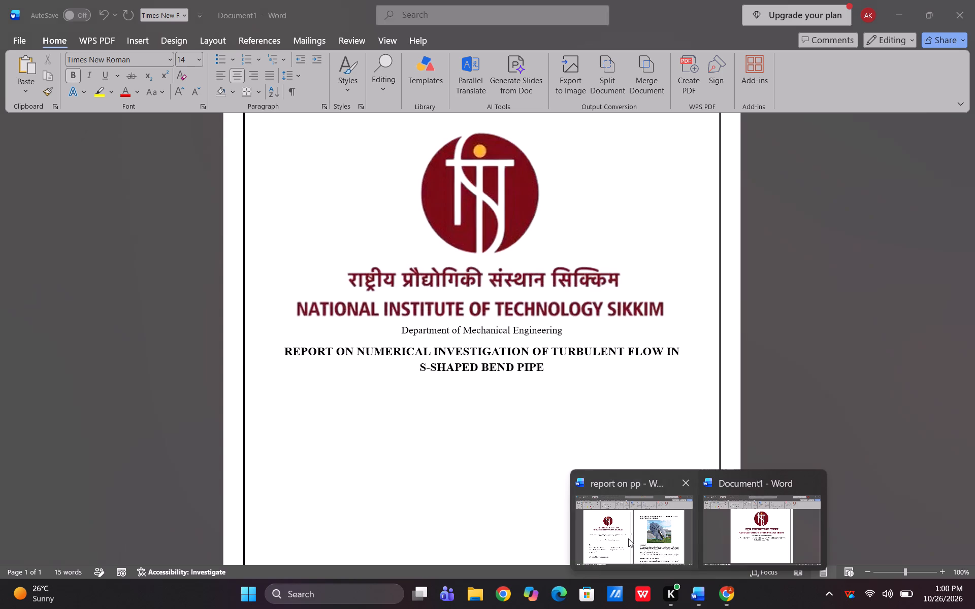
click(281, 400)
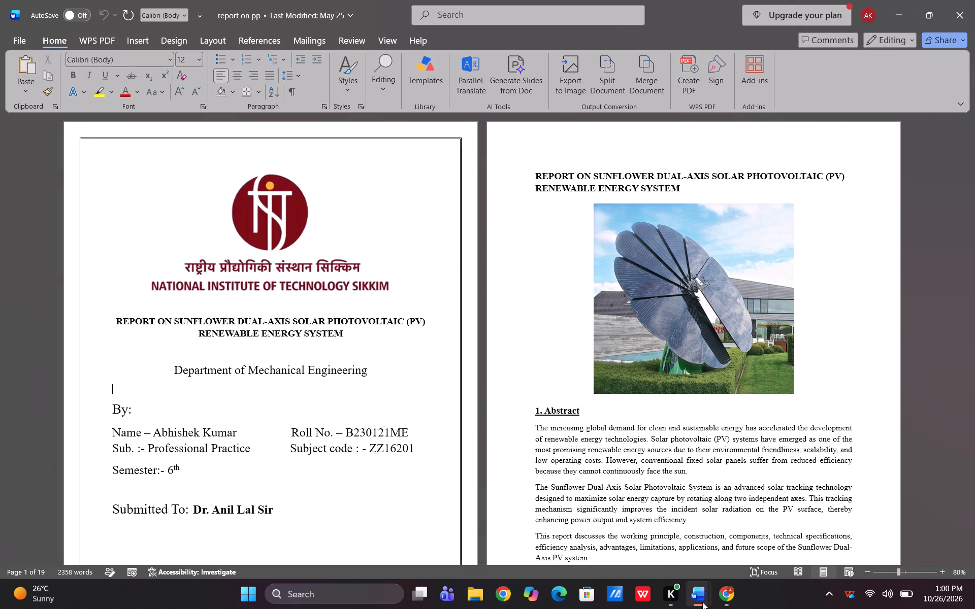
click(719, 538)
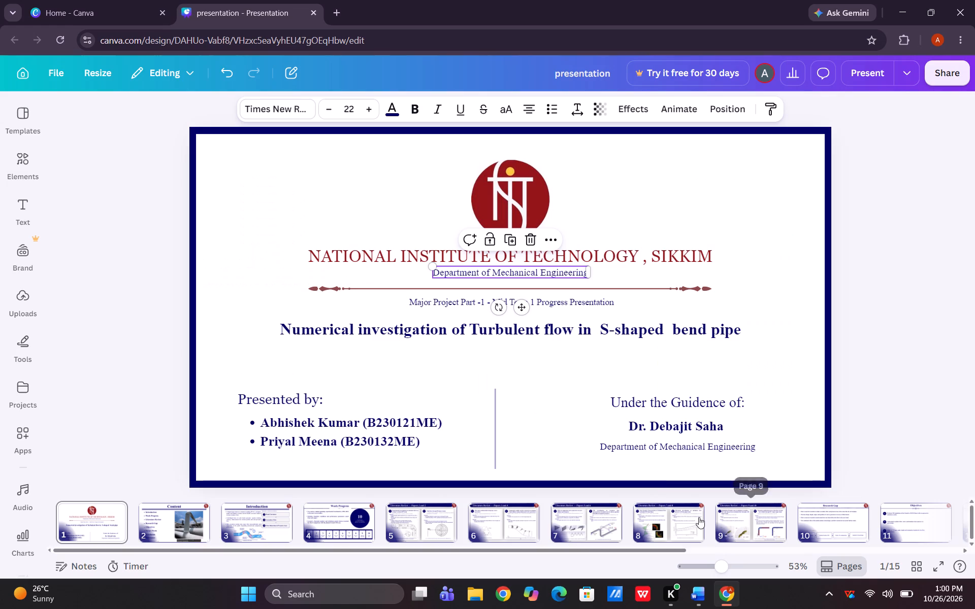
click(409, 303)
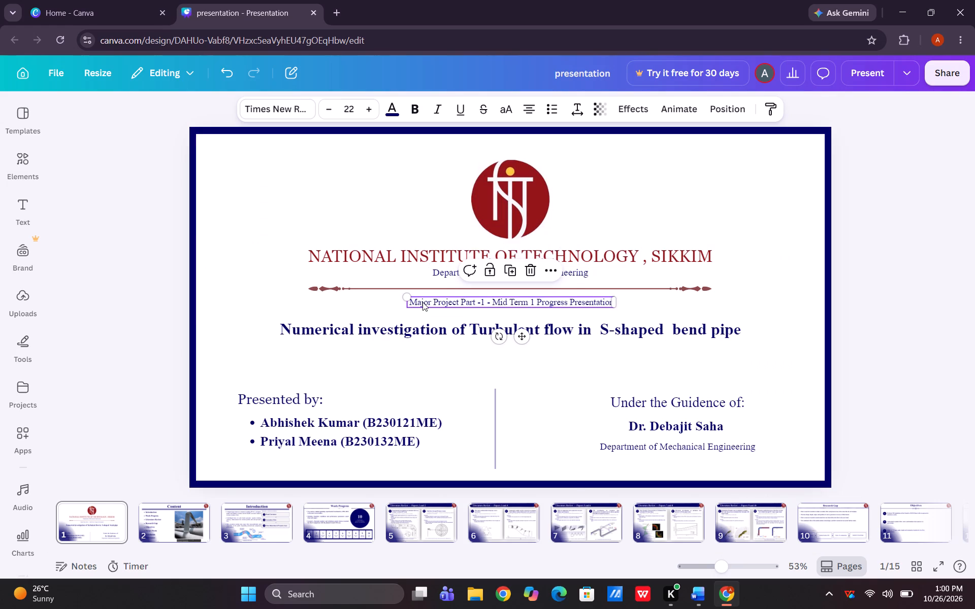
right_click(422, 302)
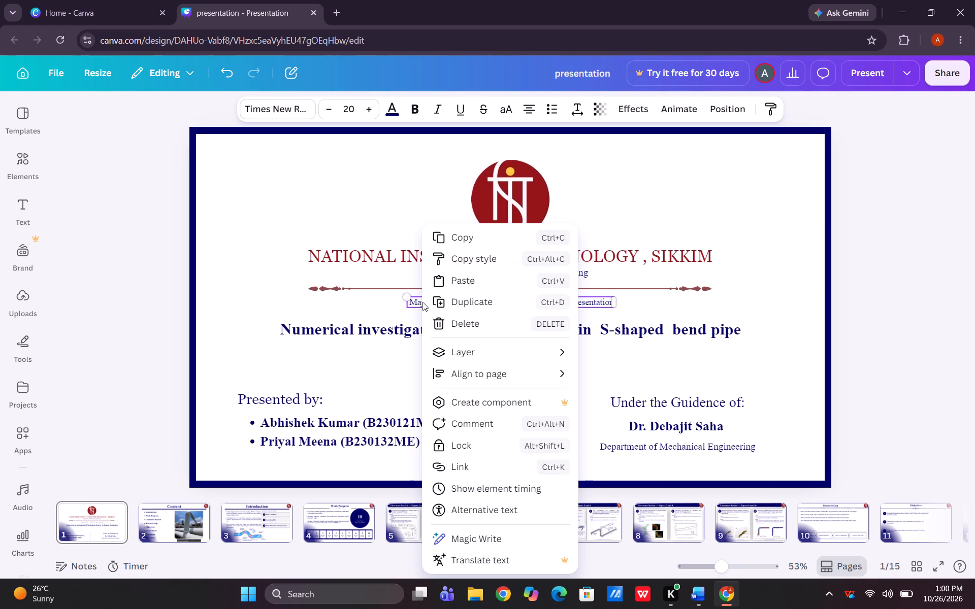
click(473, 239)
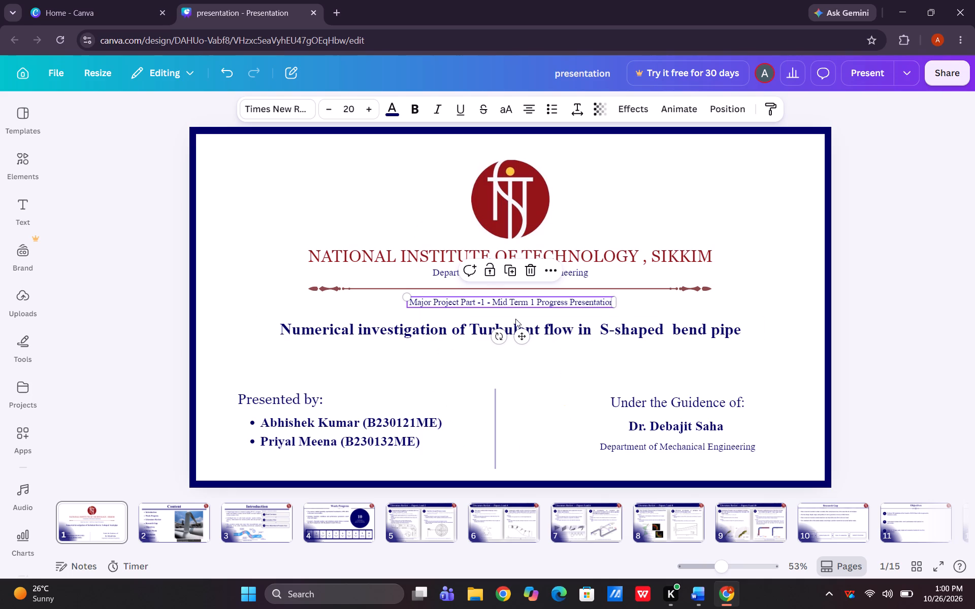
right_click(516, 302)
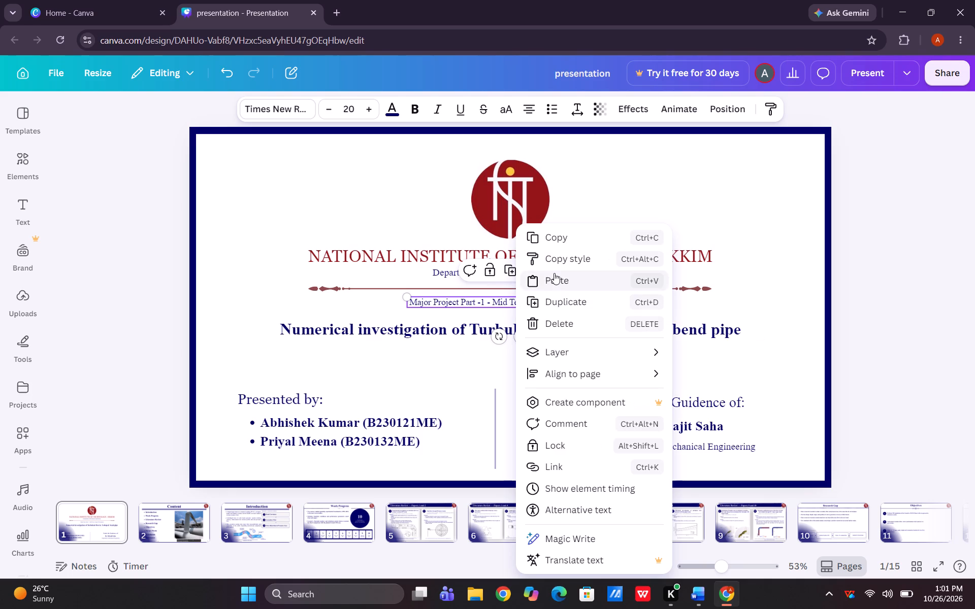
click(557, 244)
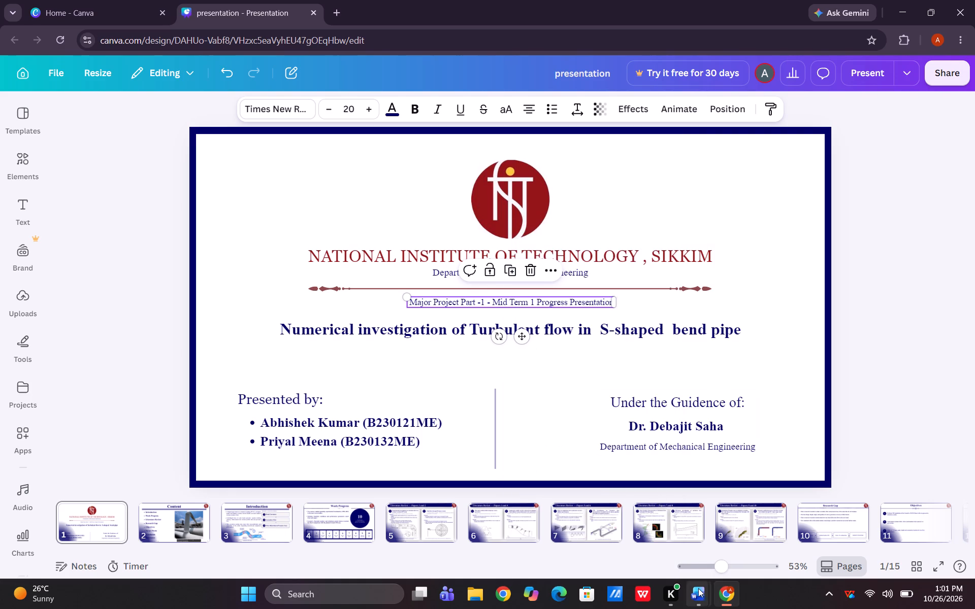
click(740, 544)
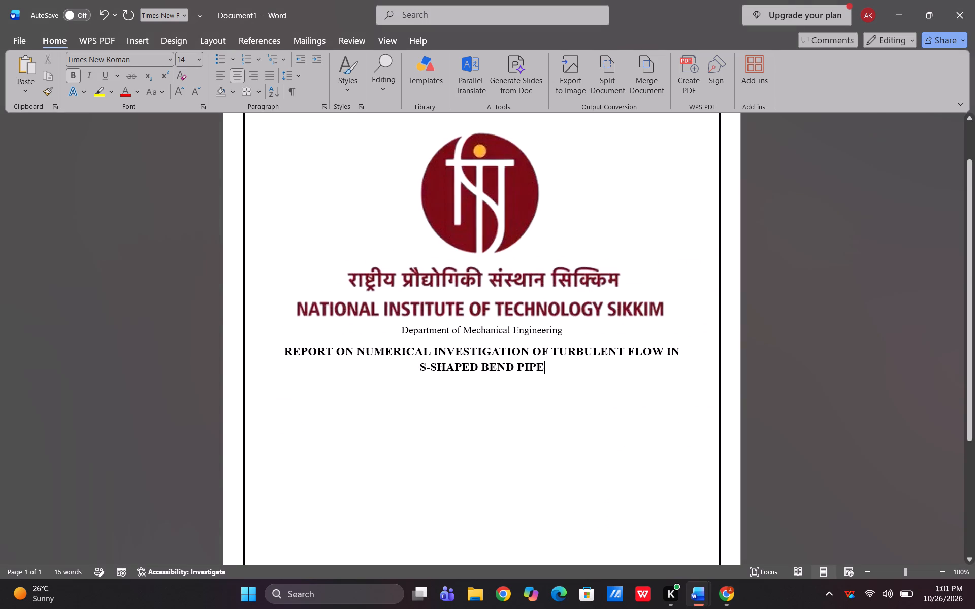
key(Return)
key(ctrl+v)
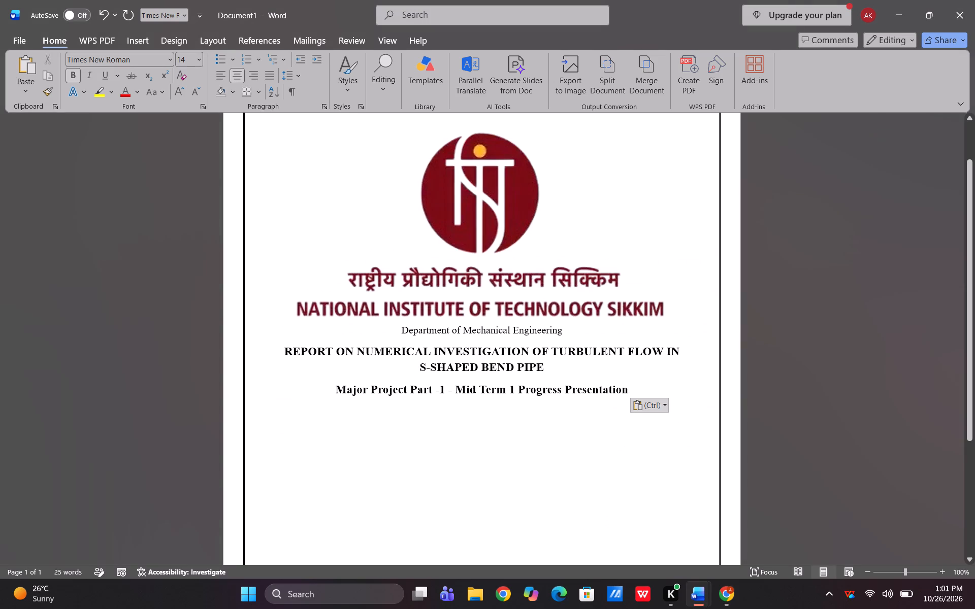
Replace the word "Presentation" with "Report" at the end of the "Major Project Part -1" line.
click(633, 391)
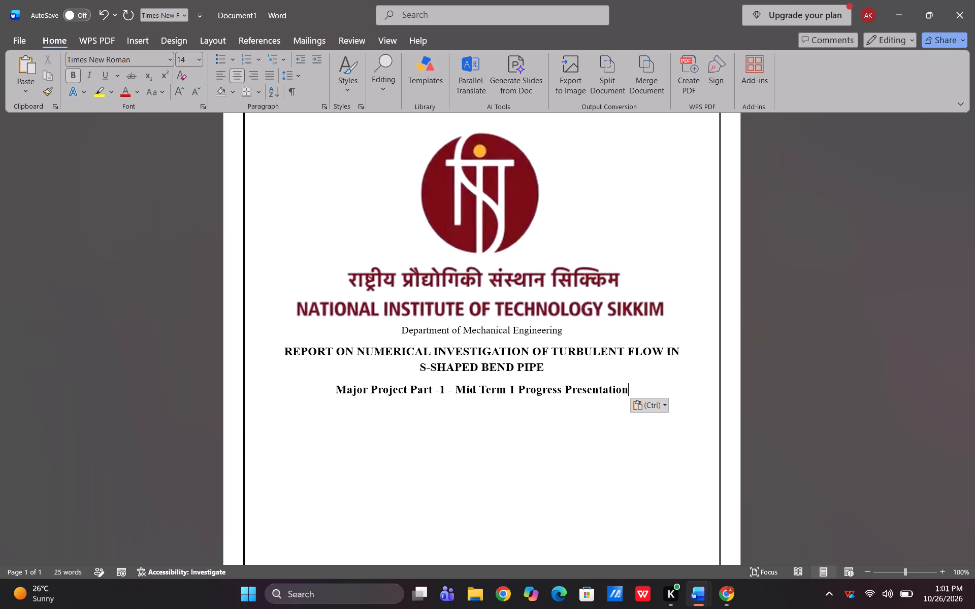
key(BackSpace)
key(BackSpace)
key(BackSpace)
key(BackSpace)
key(BackSpace)
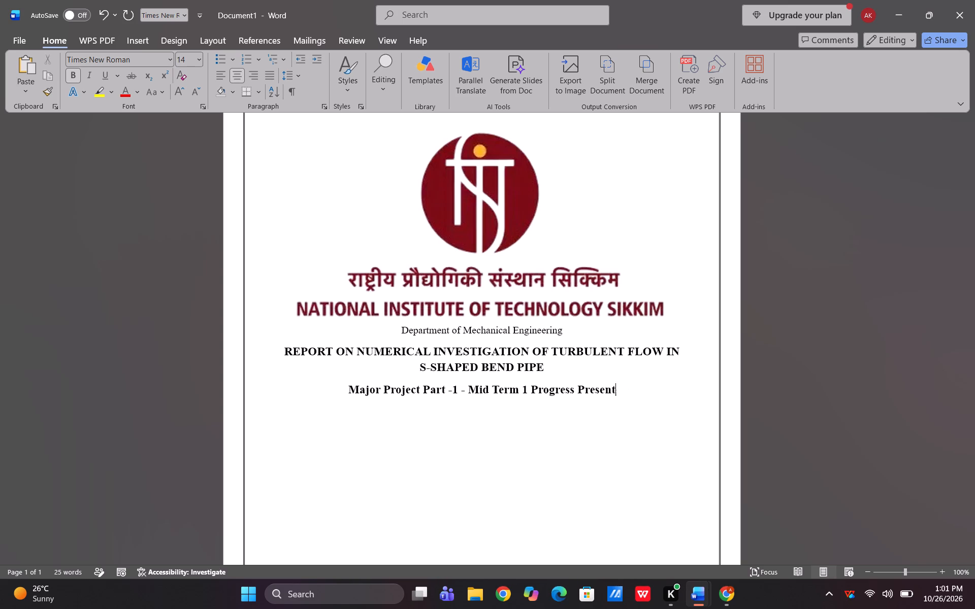
key(BackSpace)
key(BackSpace)
key(BackSpace)
key(BackSpace)
key(BackSpace)
key(BackSpace)
key(BackSpace)
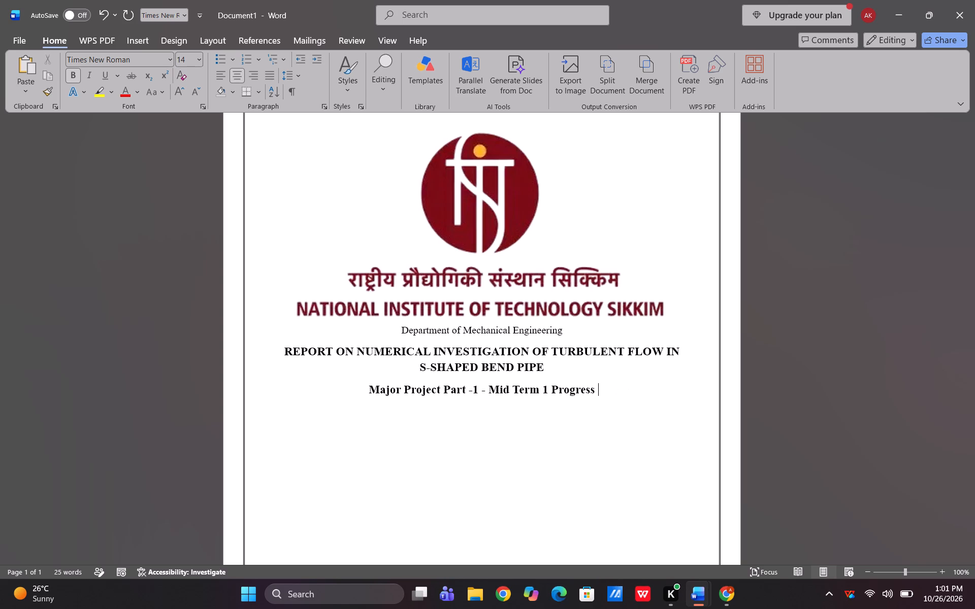
key(r)
text(eport)
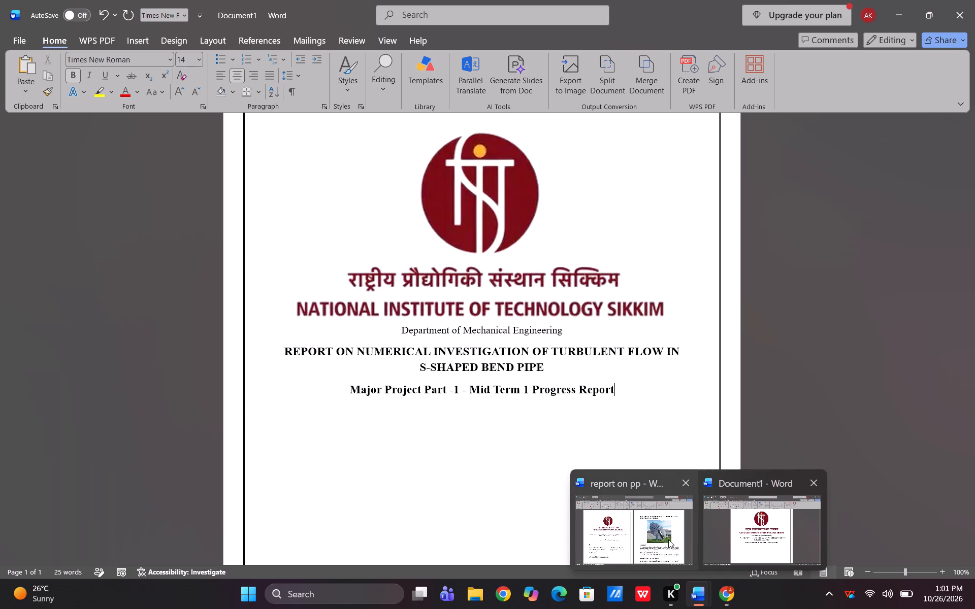
Copy the "By:" heading from the "report on pp" document's cover and paste it left-aligned below the progress report line in Document1.
click(728, 587)
click(439, 369)
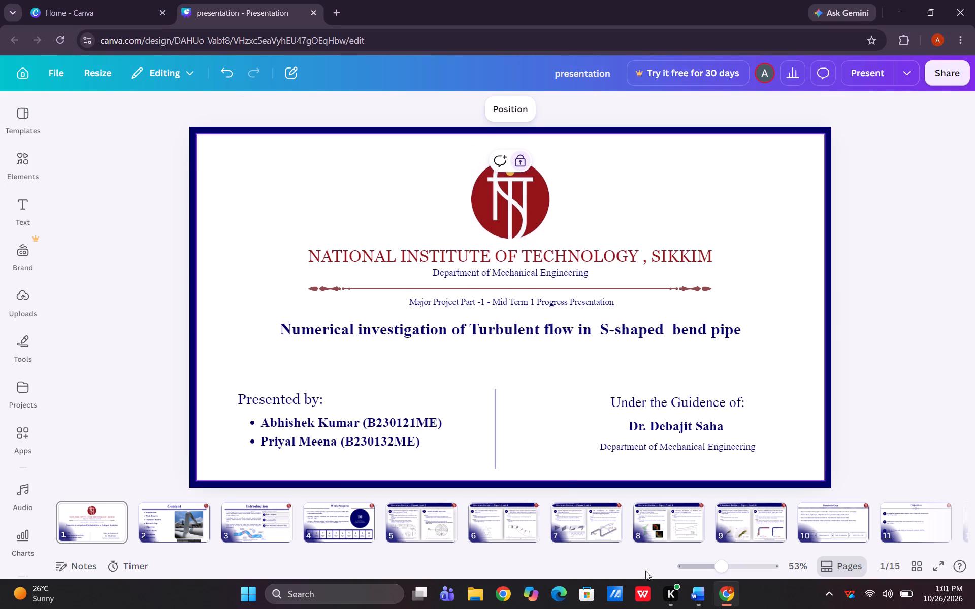
click(616, 525)
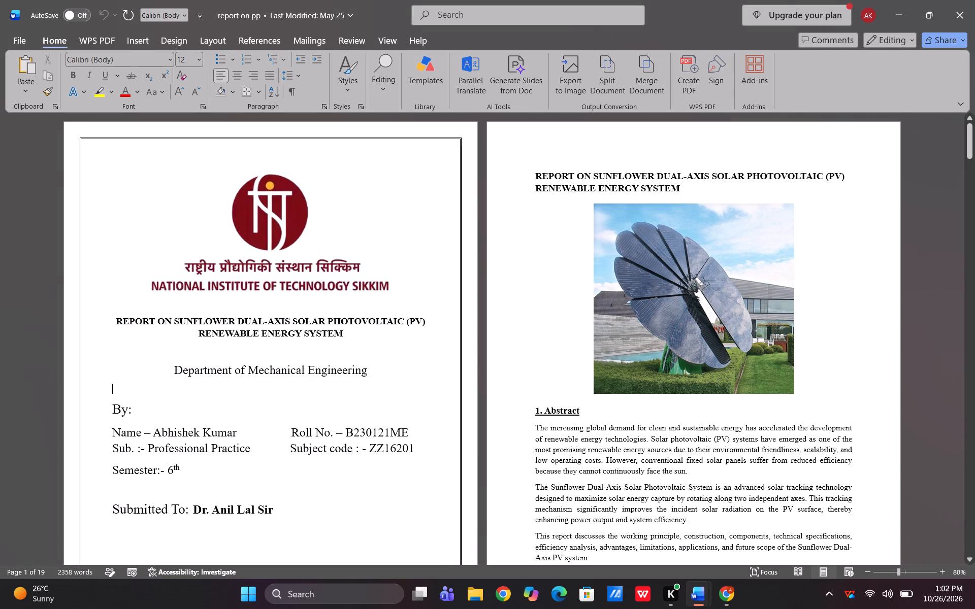
drag(111, 408, 121, 408)
drag(121, 408, 136, 413)
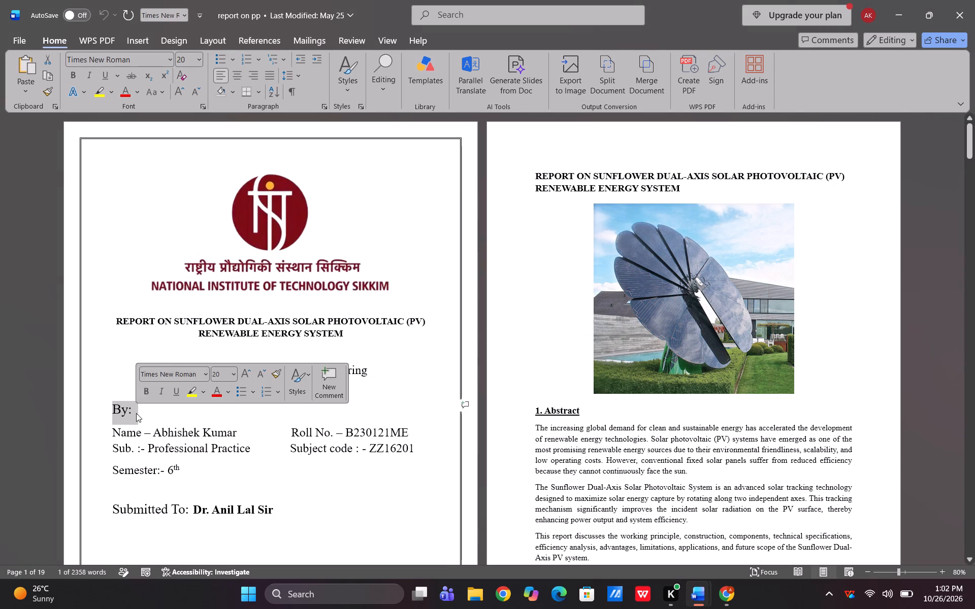
right_click(136, 413)
click(185, 187)
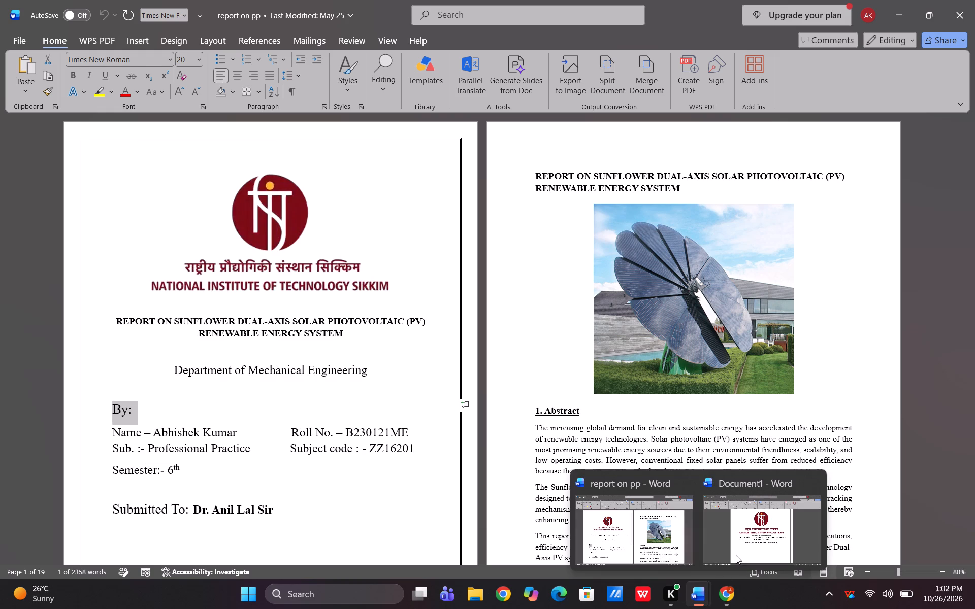
click(741, 545)
click(494, 472)
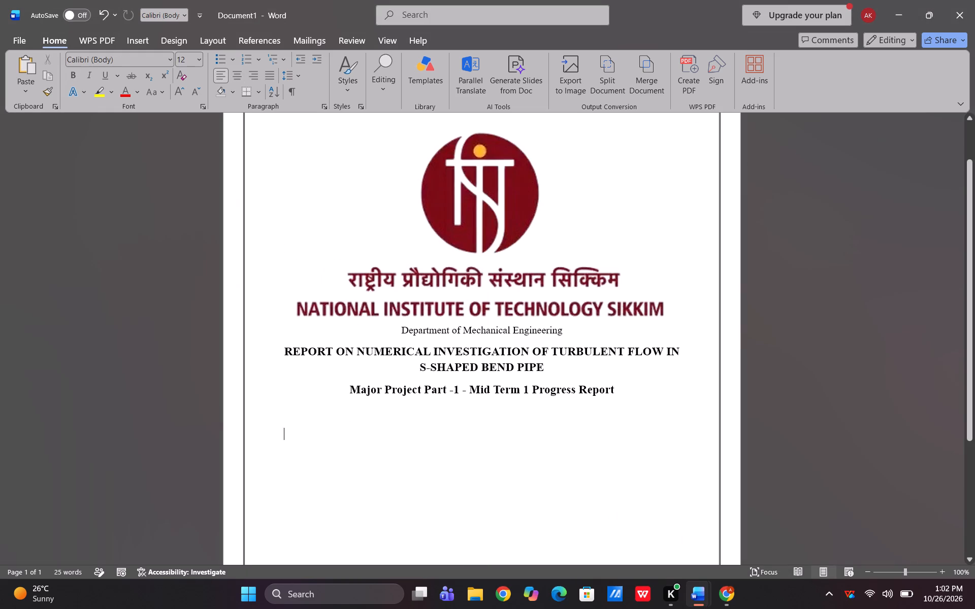
key(ctrl+v)
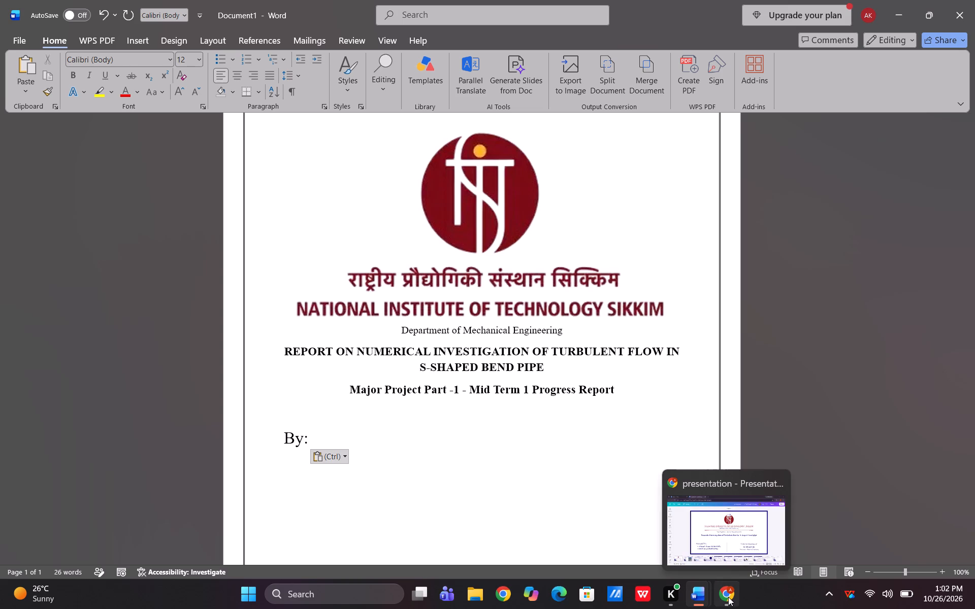
Copy the two bulleted student names with roll numbers from the Canva cover slide and paste them under "By:" in Document1.
click(726, 538)
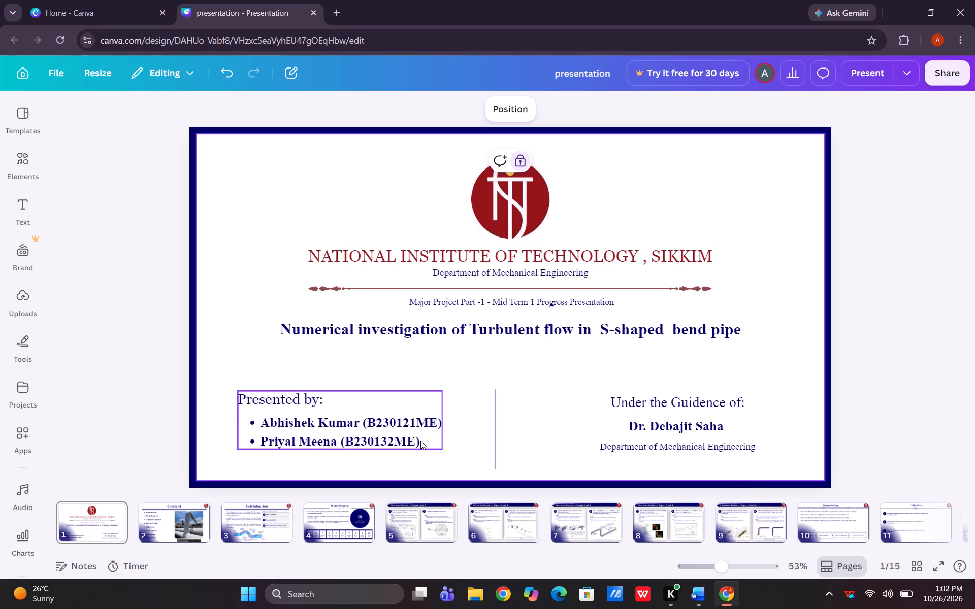
drag(420, 441, 427, 439)
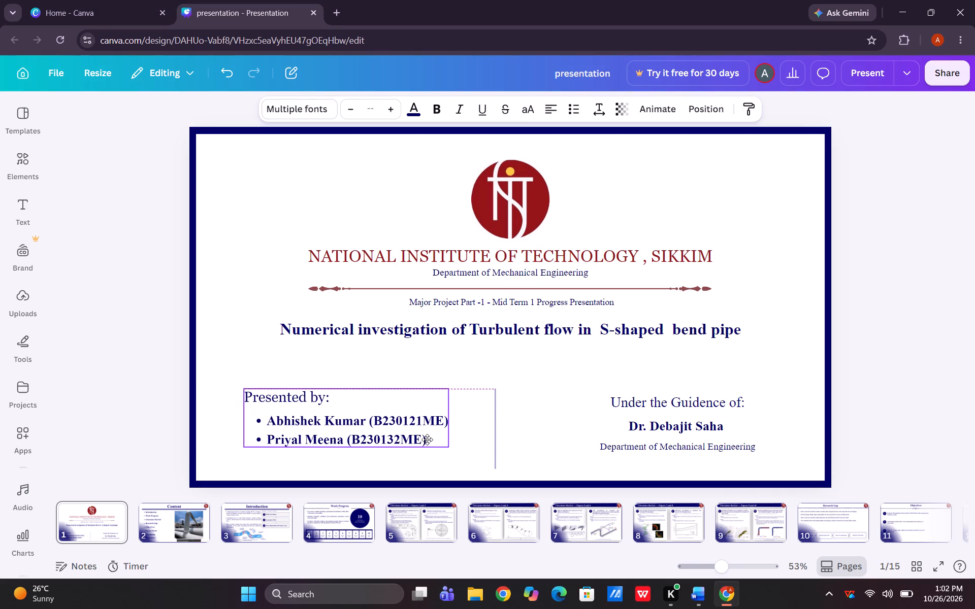
drag(427, 439, 432, 440)
double_click(432, 440)
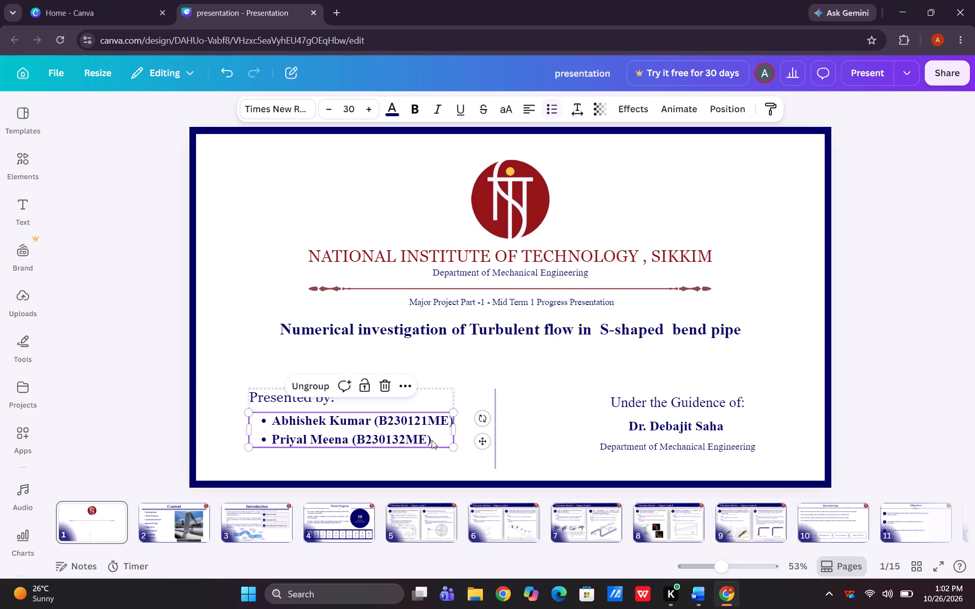
click(432, 440)
drag(432, 440, 309, 433)
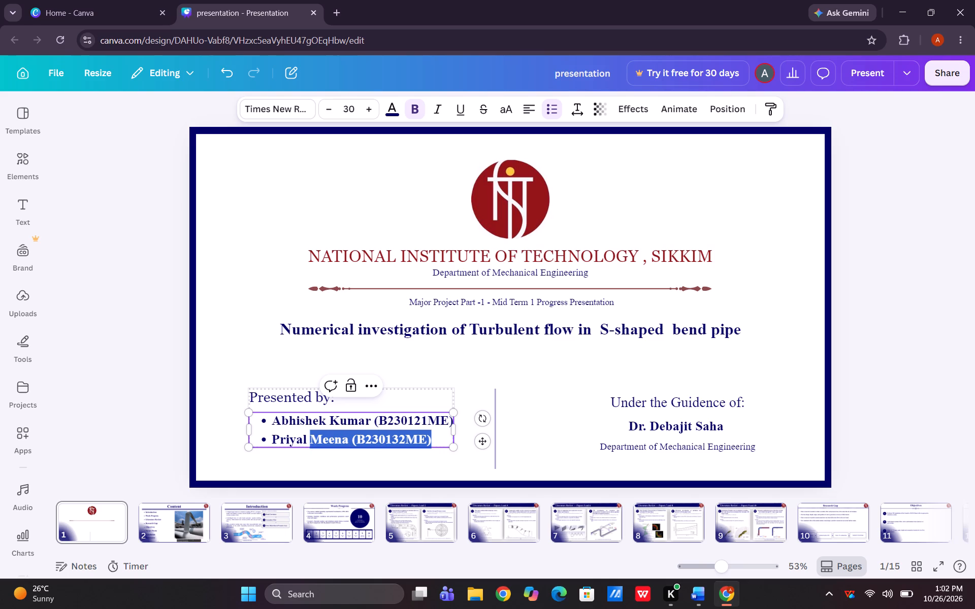
drag(309, 433, 261, 418)
right_click(303, 429)
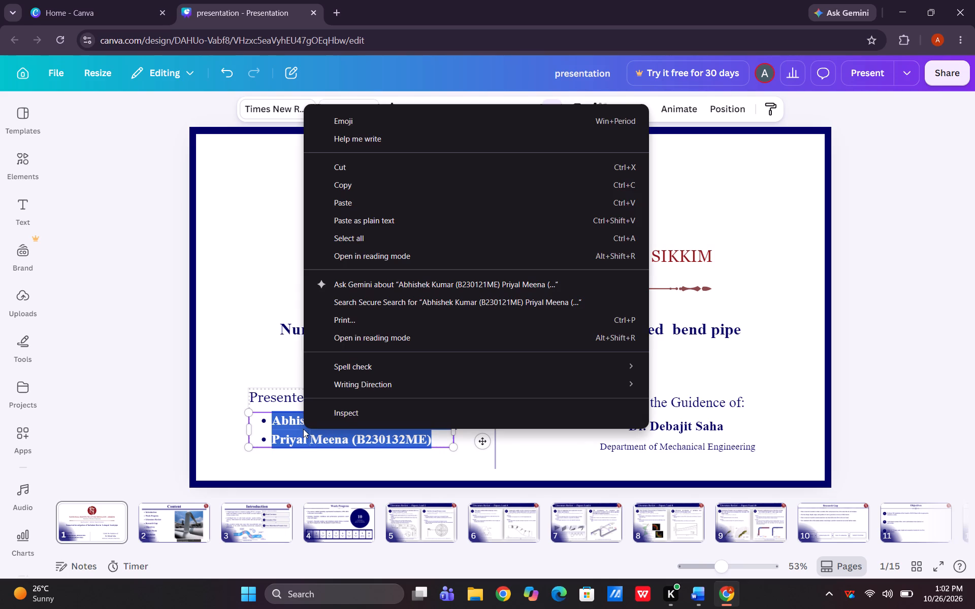
click(357, 185)
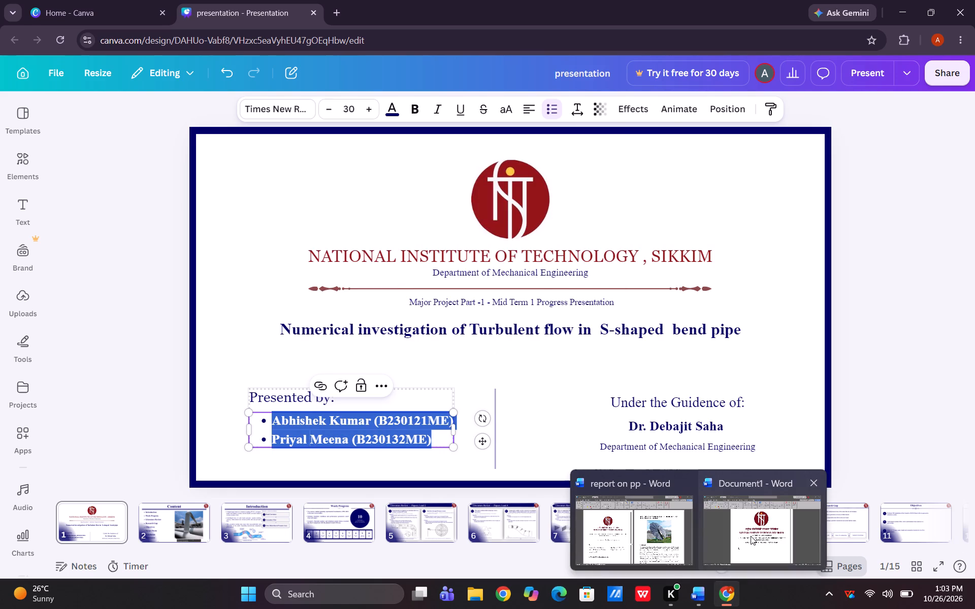
click(751, 536)
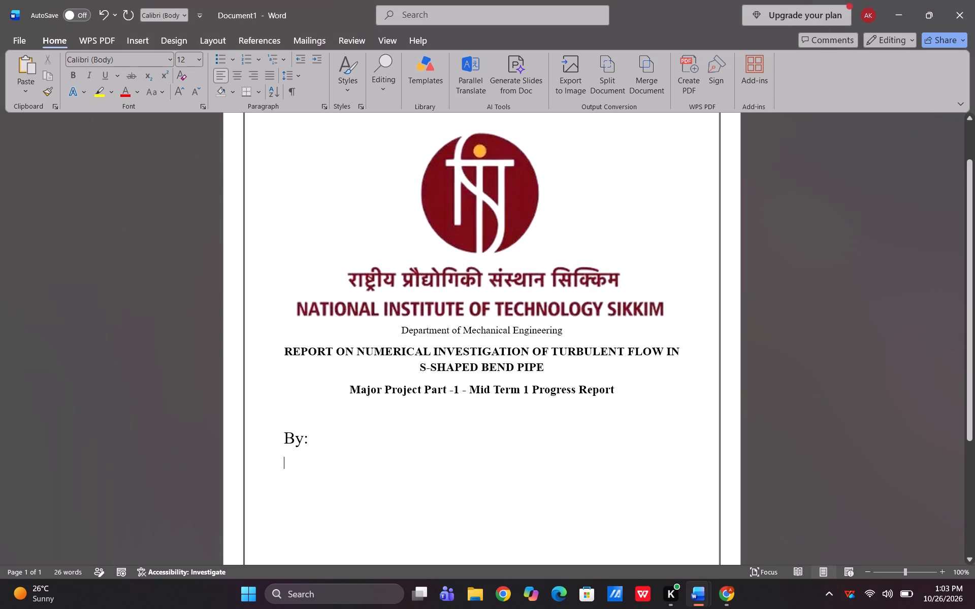
key(ctrl+v)
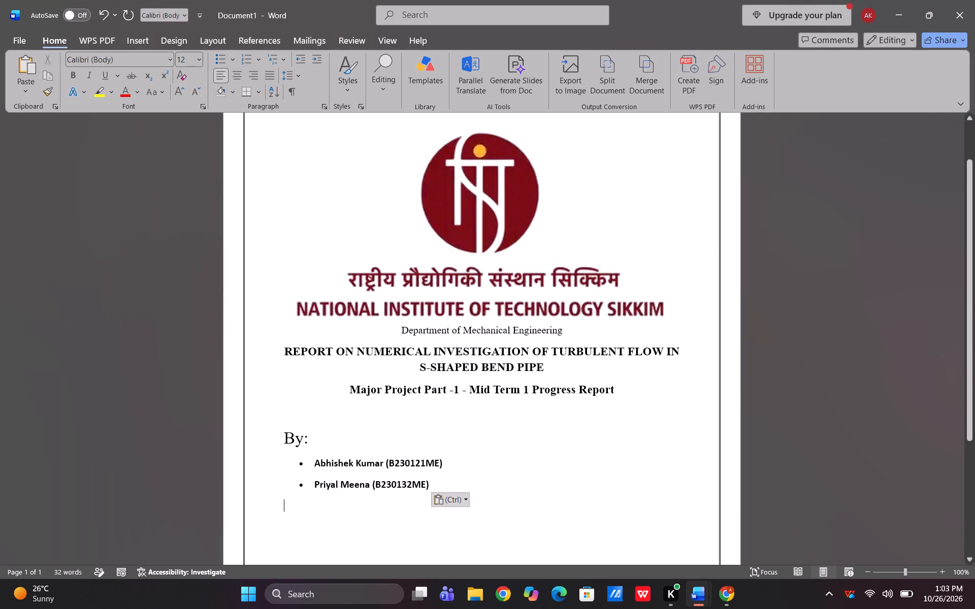
Format the two bulleted student lines under "By:" in Times New Roman, size 14.
drag(434, 486, 302, 466)
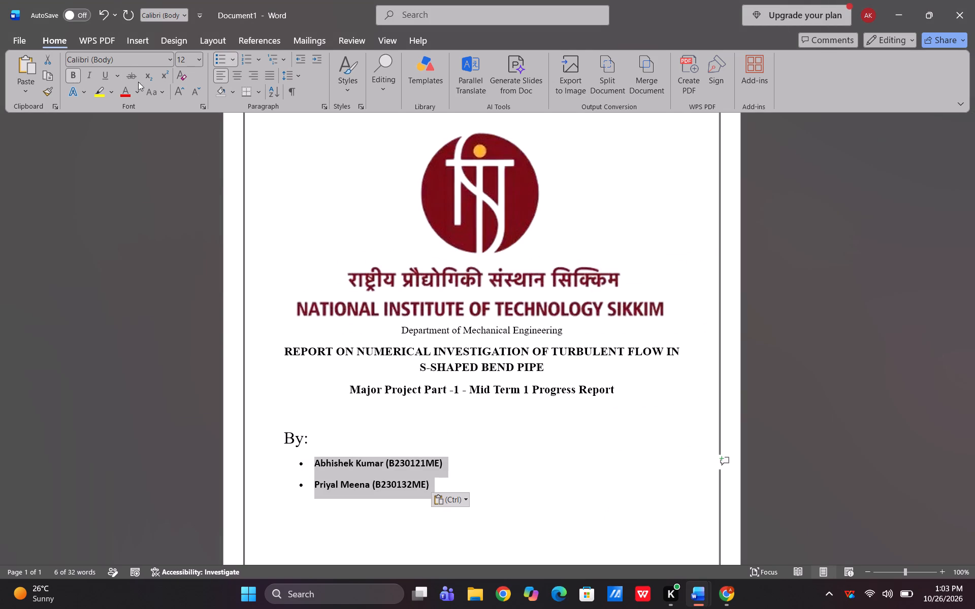
click(168, 58)
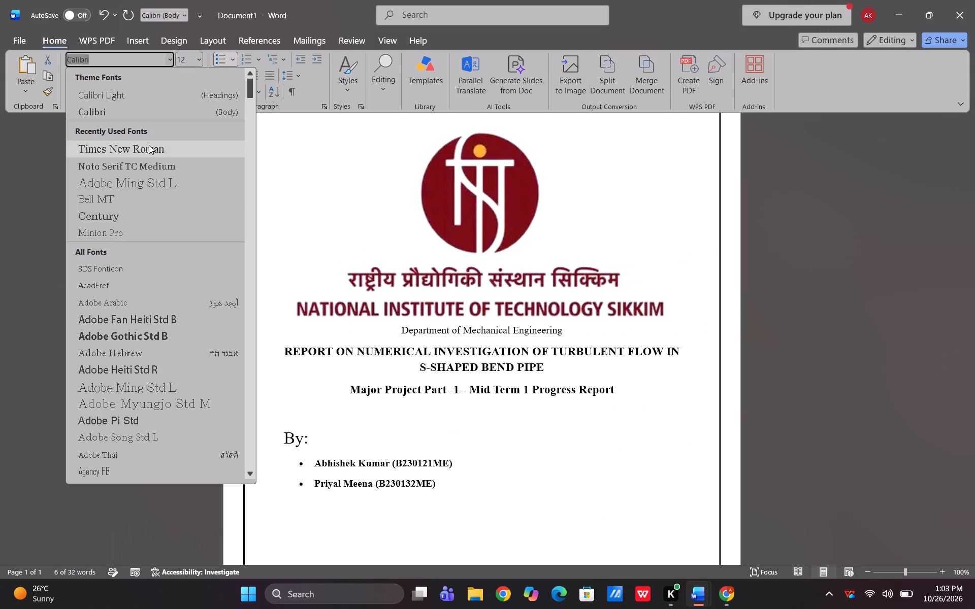
click(149, 145)
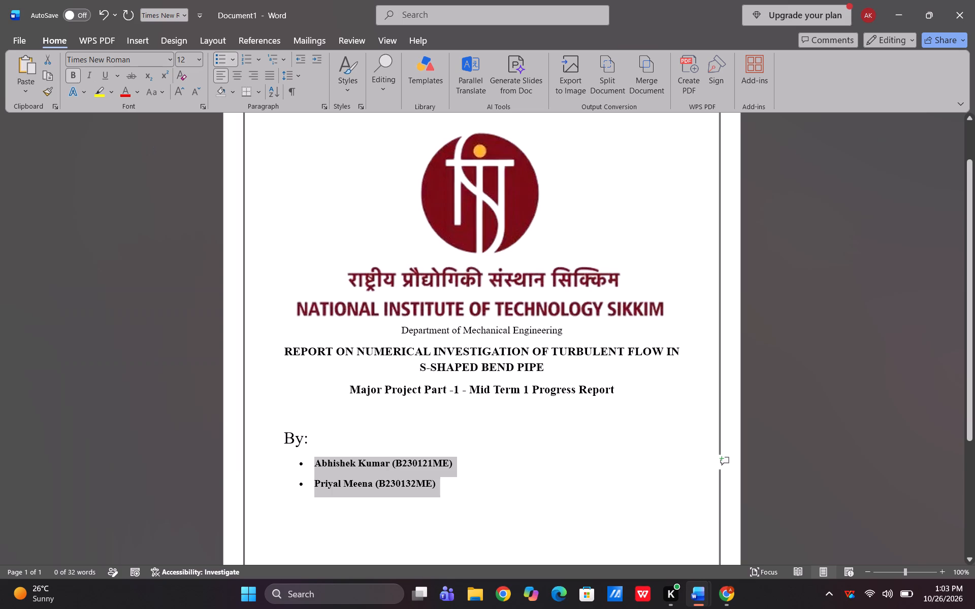
double_click(180, 87)
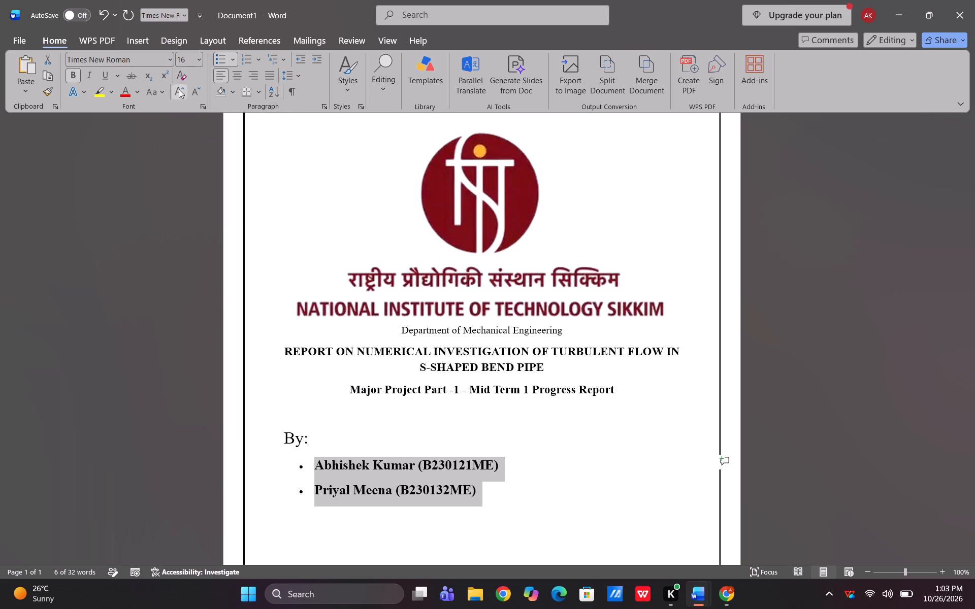
click(199, 95)
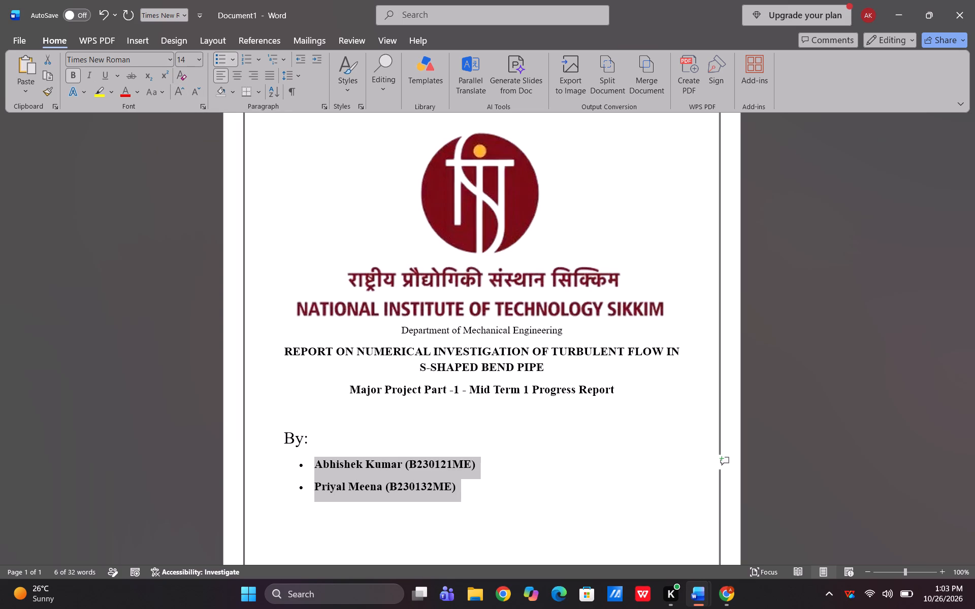
Insert two blank lines above the "By:" heading to push the heading and student names further down the cover page.
scroll(672, 374, down, 1)
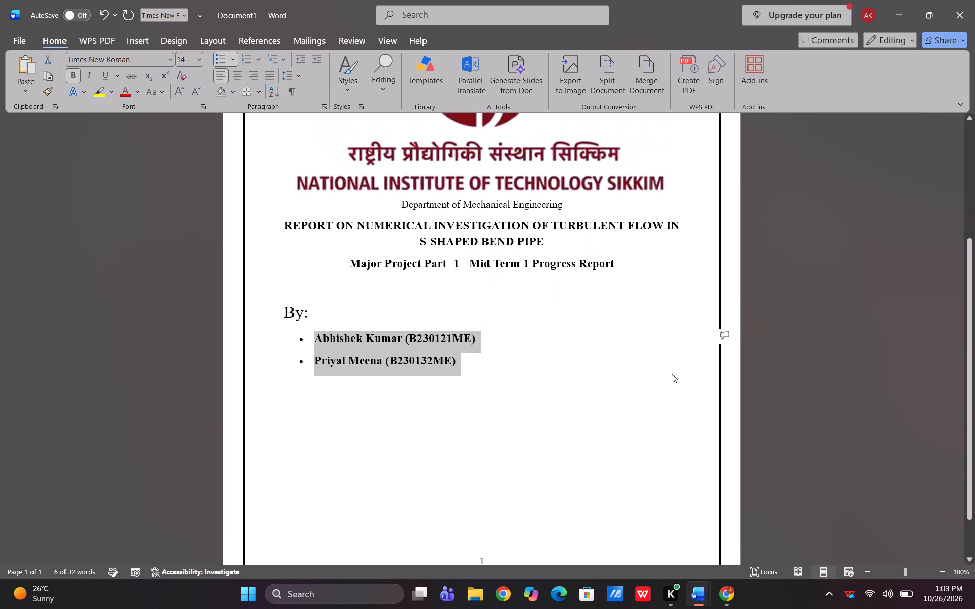
scroll(672, 374, down, 1)
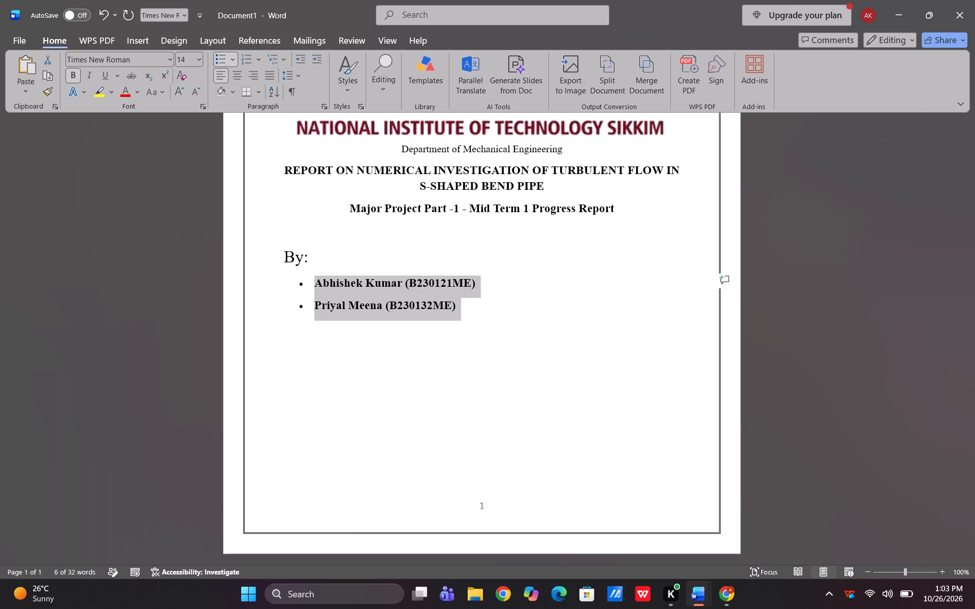
click(283, 256)
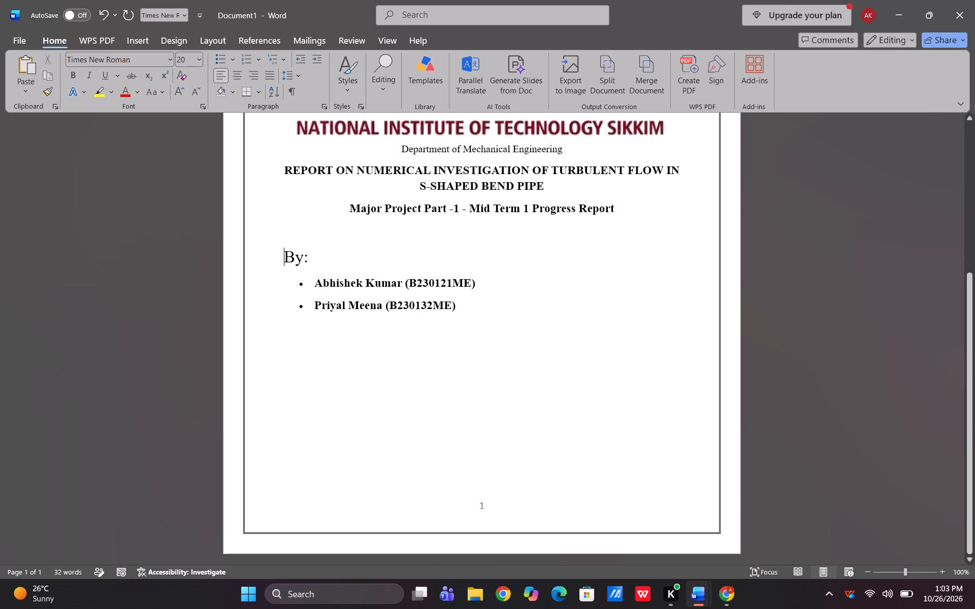
key(Return)
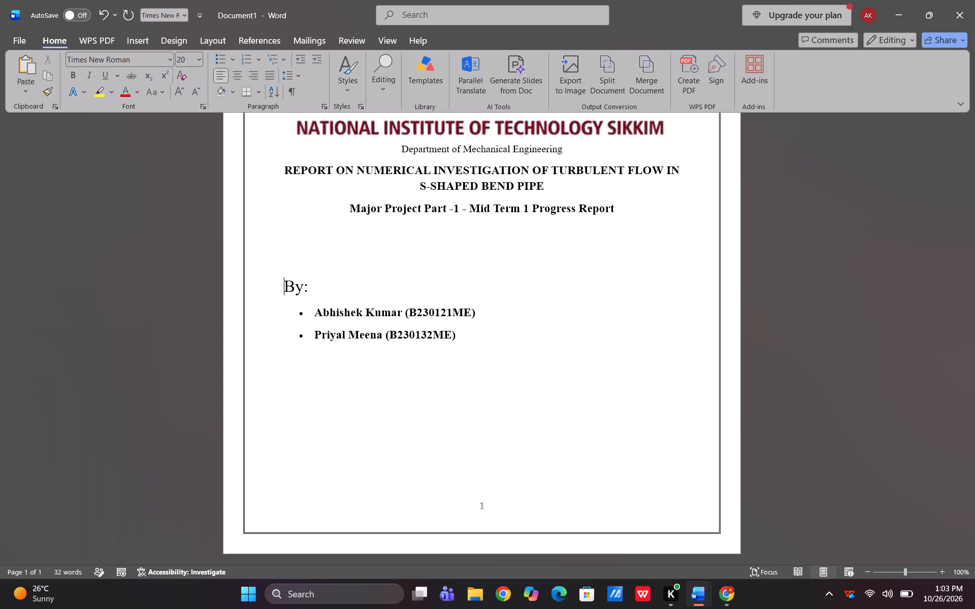
key(Return)
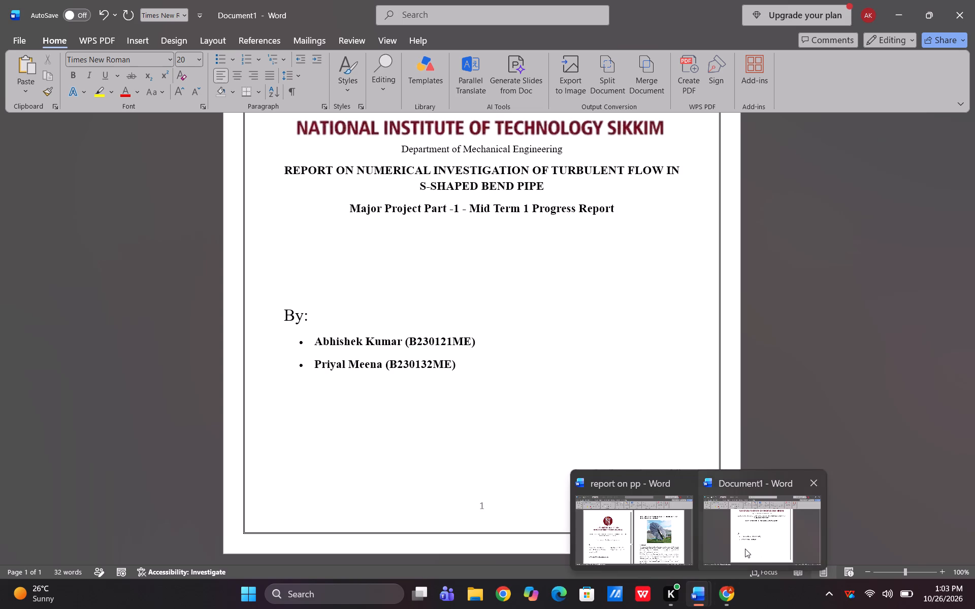
Copy the grouped guidance text, with the supervisor's name and department, from the Canva cover slide and switch back to Document1 in Word.
click(741, 539)
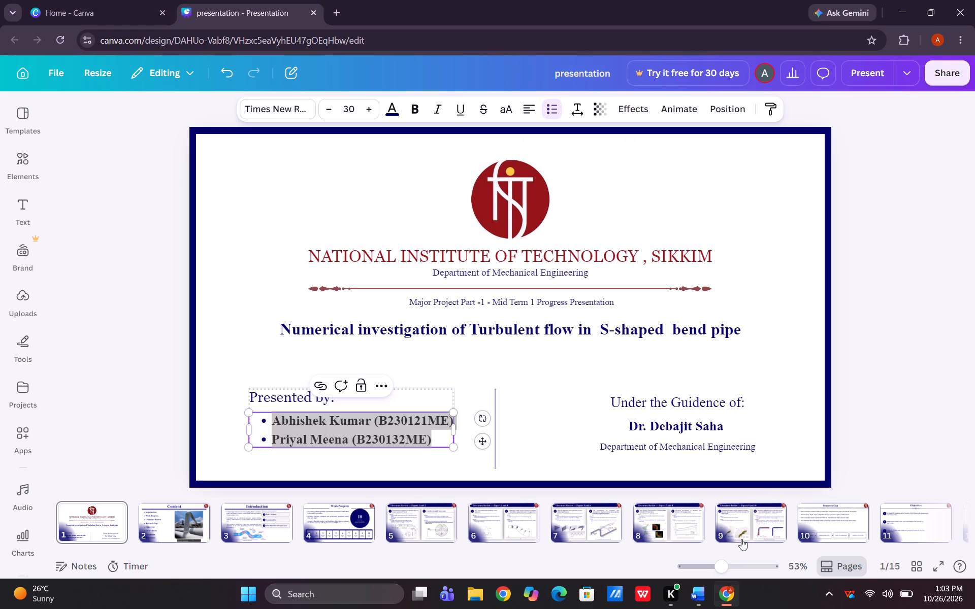
click(645, 419)
right_click(645, 419)
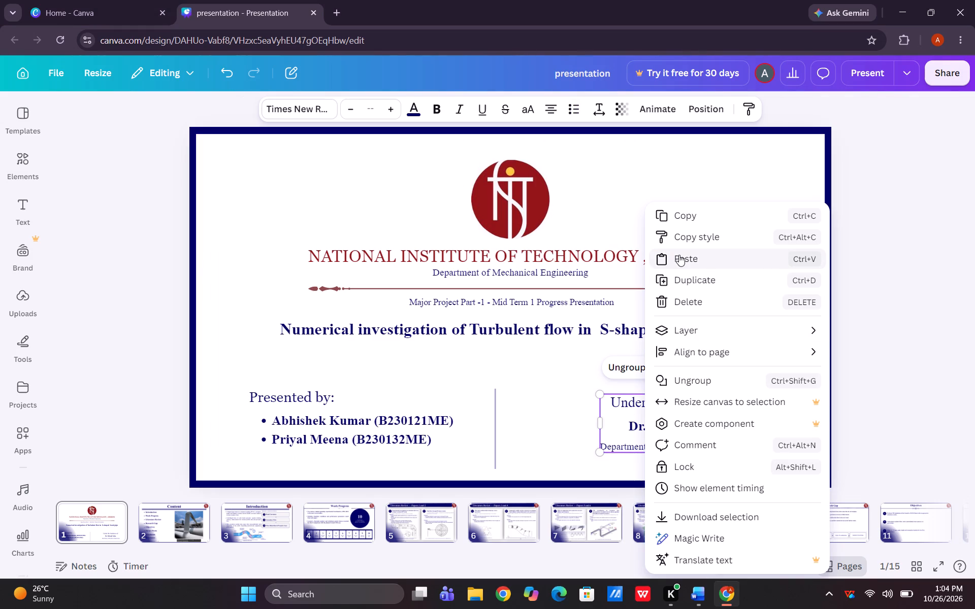
click(678, 216)
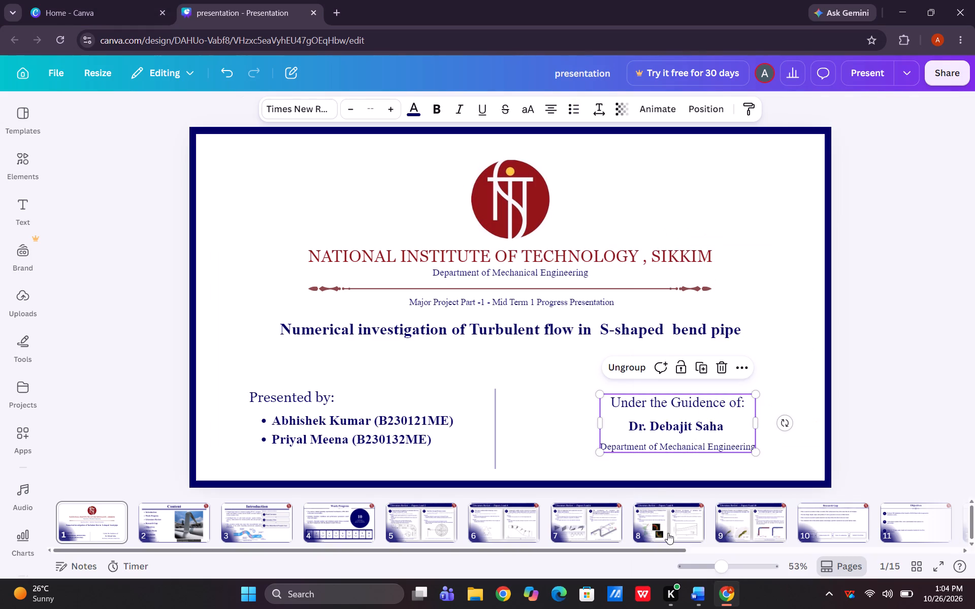
click(746, 533)
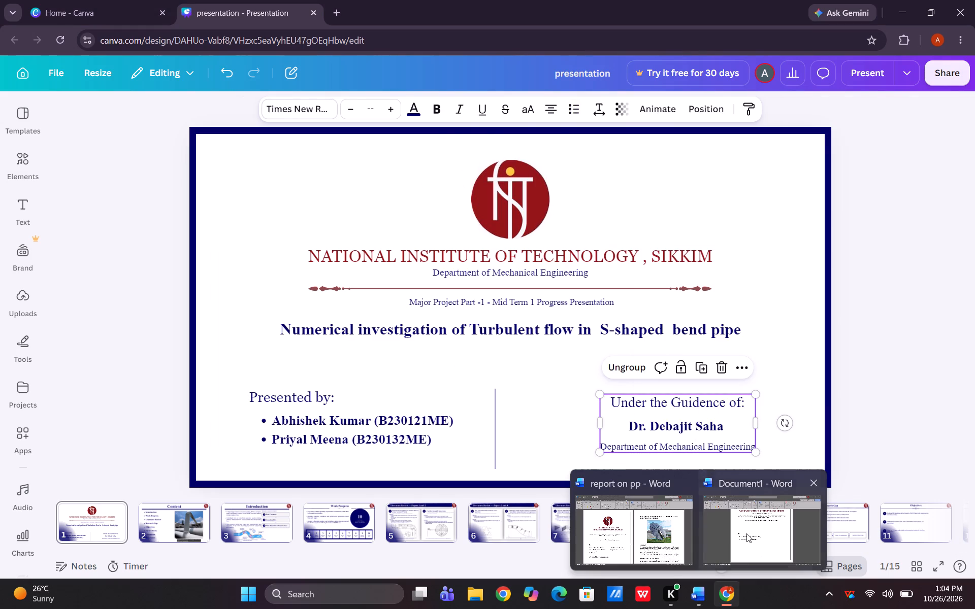
Insert 21 spaces after the first student's roll number under "By:" and paste the copied guidance text on that line.
click(576, 334)
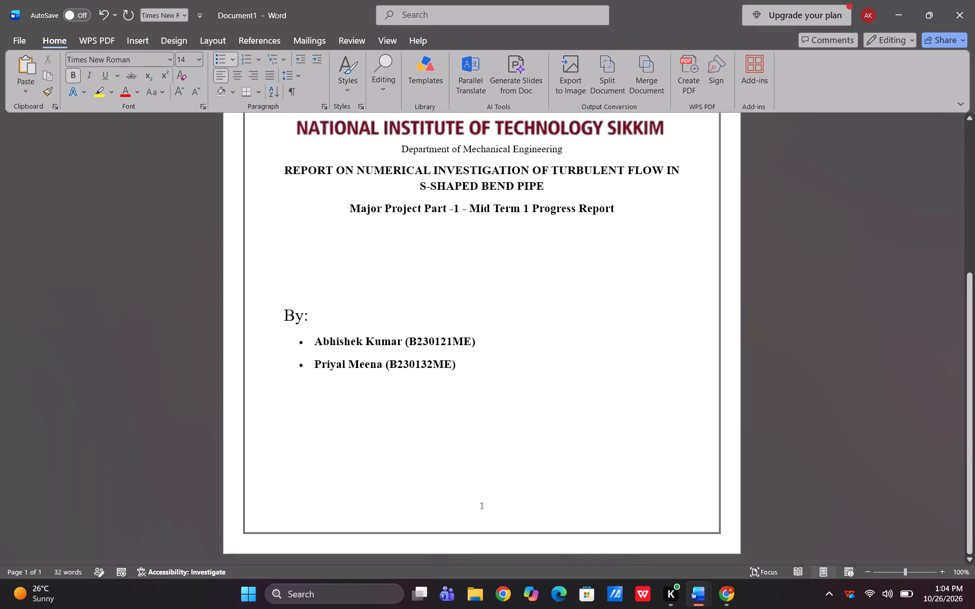
key(ctrl+v)
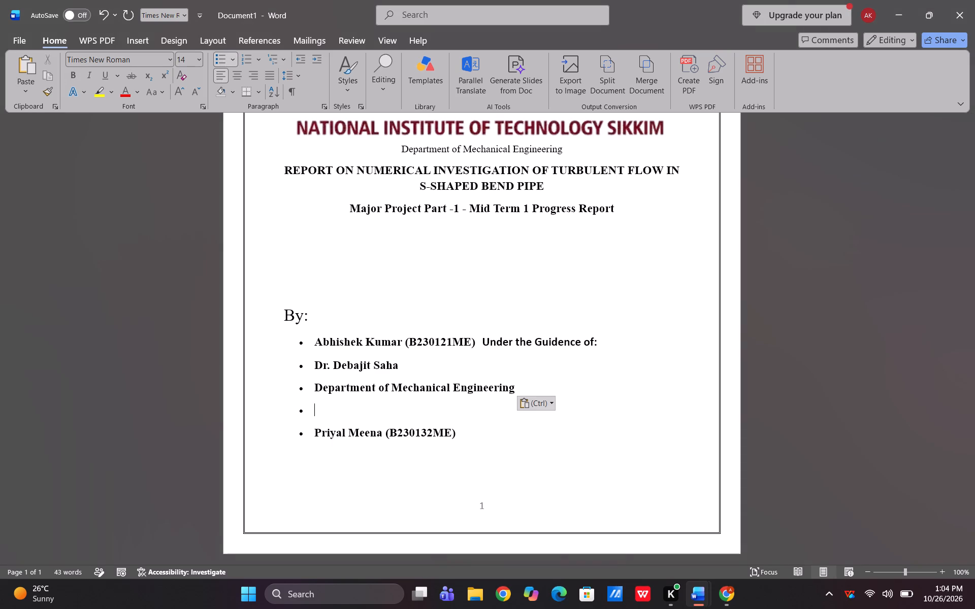
key(ctrl+z)
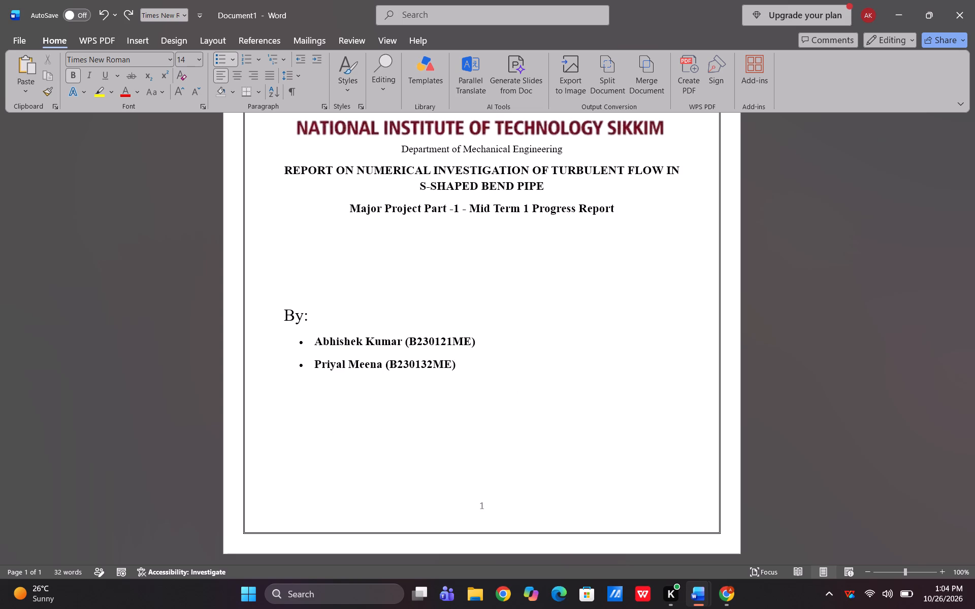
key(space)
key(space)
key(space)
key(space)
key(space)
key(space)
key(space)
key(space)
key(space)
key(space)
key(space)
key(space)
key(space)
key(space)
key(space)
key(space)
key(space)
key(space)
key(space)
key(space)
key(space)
key(ctrl+v)
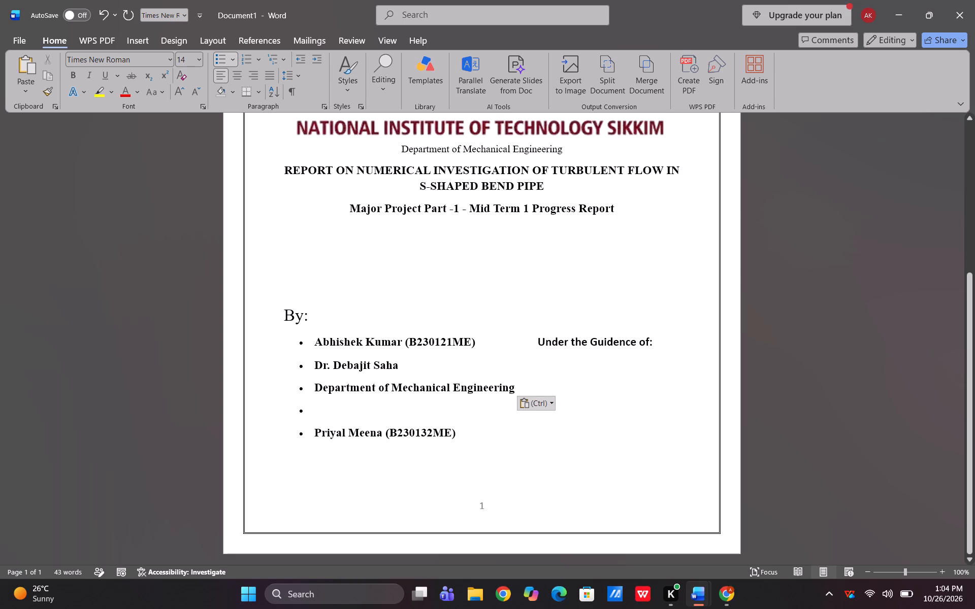
Remove the empty bulleted line between the pasted "Department of Mechanical Engineering" and the second student's line.
key(BackSpace)
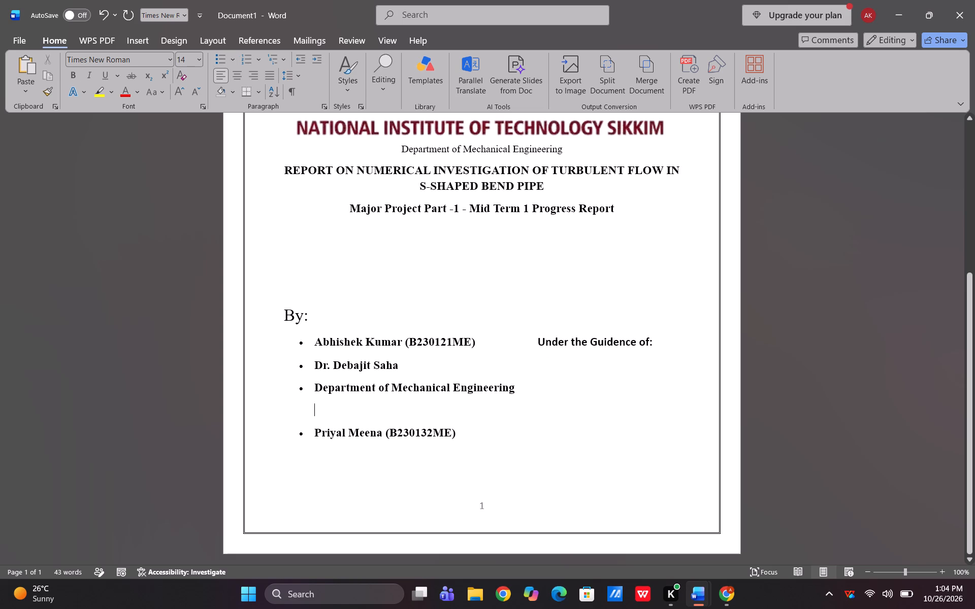
key(BackSpace)
key(BackSpace)
key(BackSpace)
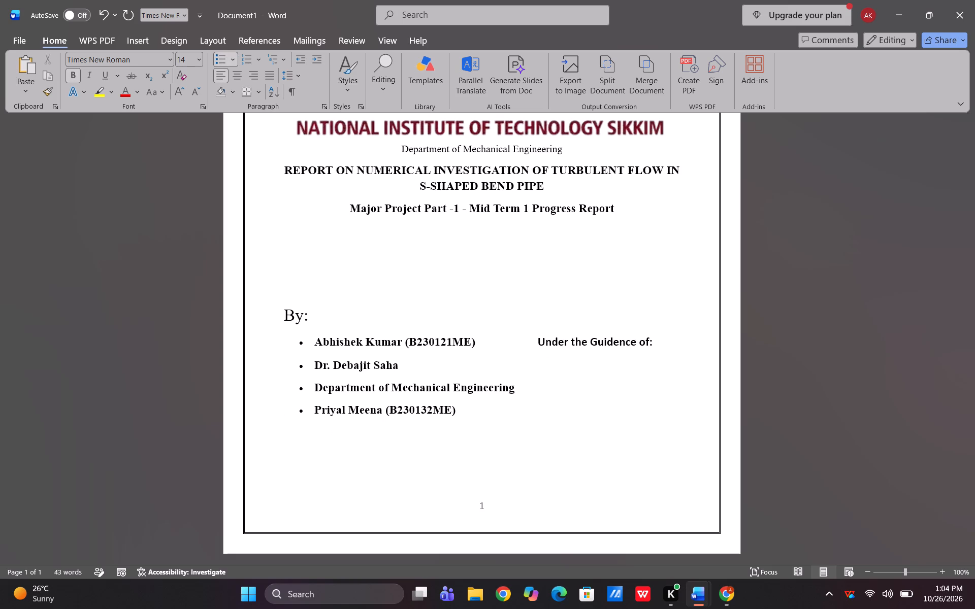
Remove the bullet from the pasted "Department of Mechanical Engineering" line and join it to the end of the supervisor's name line.
click(312, 391)
key(BackSpace)
key(BackSpace)
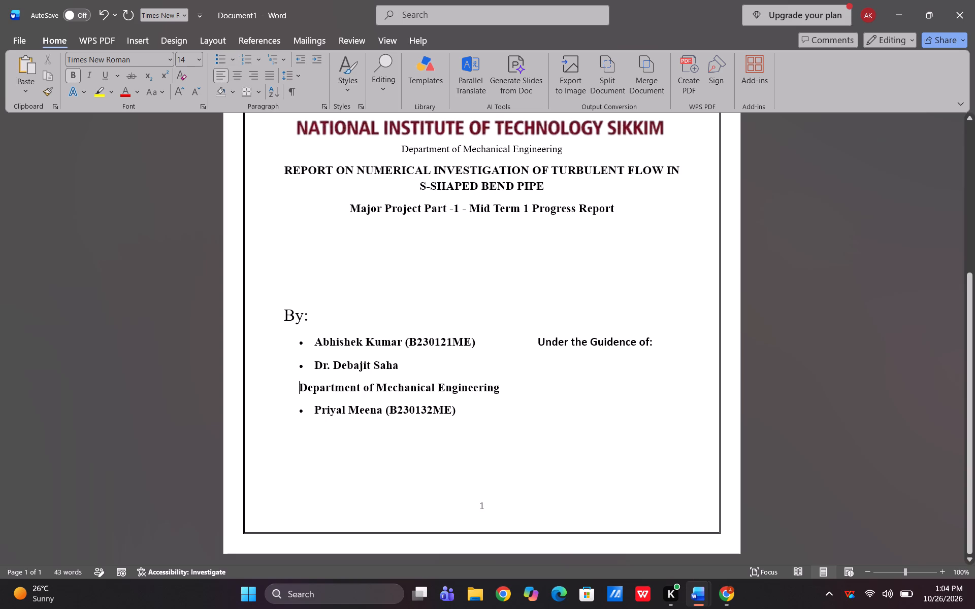
key(BackSpace)
key(BackSpace)
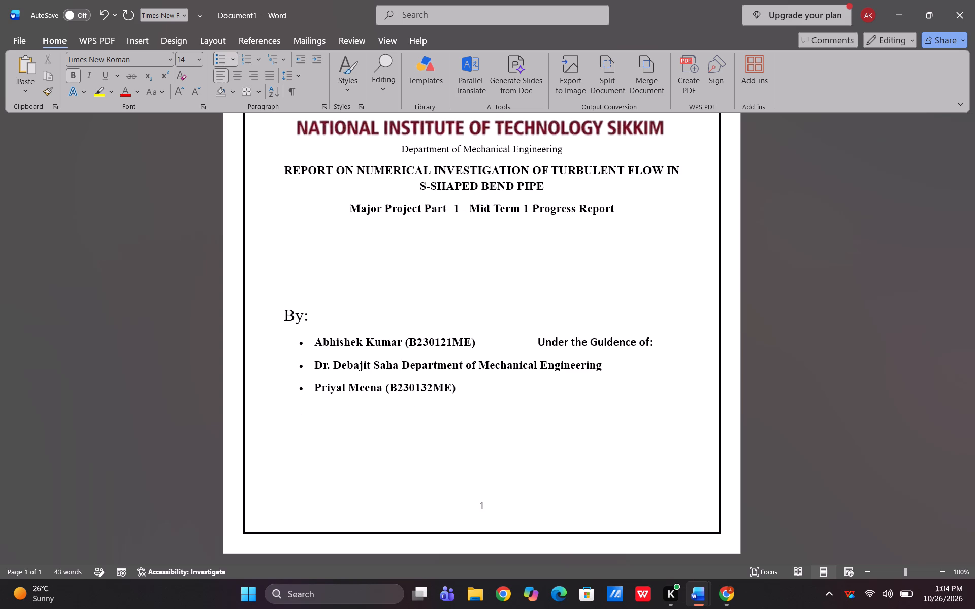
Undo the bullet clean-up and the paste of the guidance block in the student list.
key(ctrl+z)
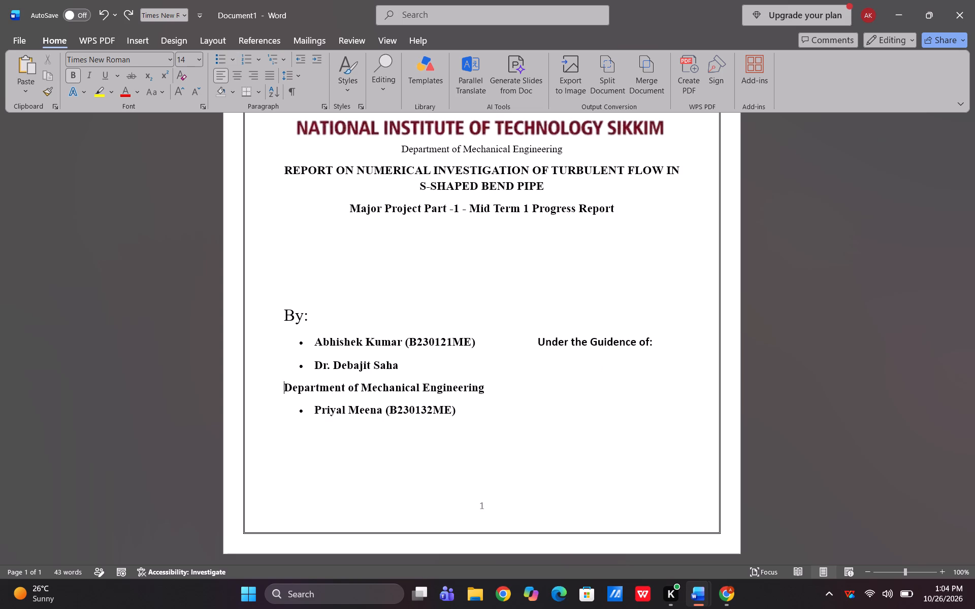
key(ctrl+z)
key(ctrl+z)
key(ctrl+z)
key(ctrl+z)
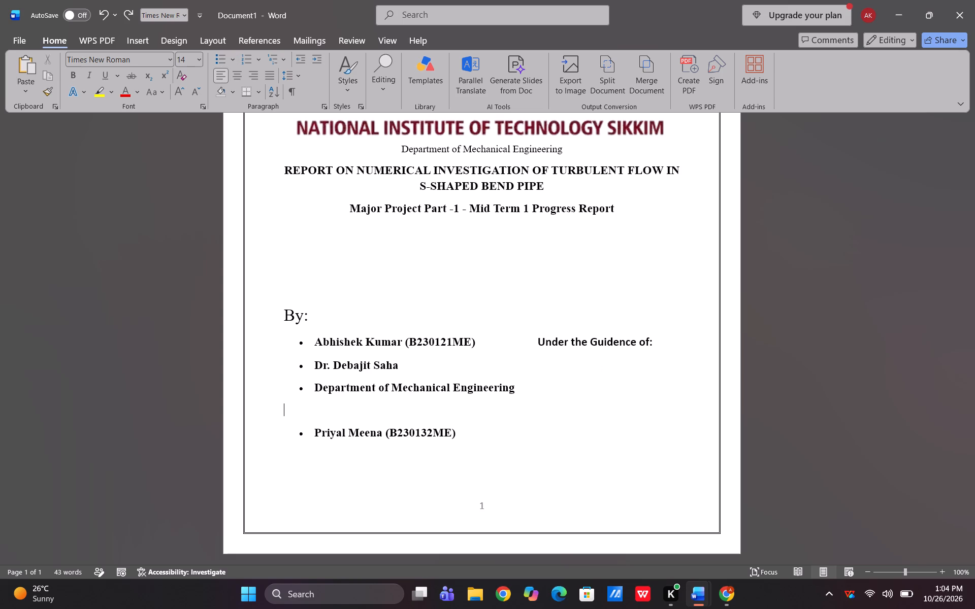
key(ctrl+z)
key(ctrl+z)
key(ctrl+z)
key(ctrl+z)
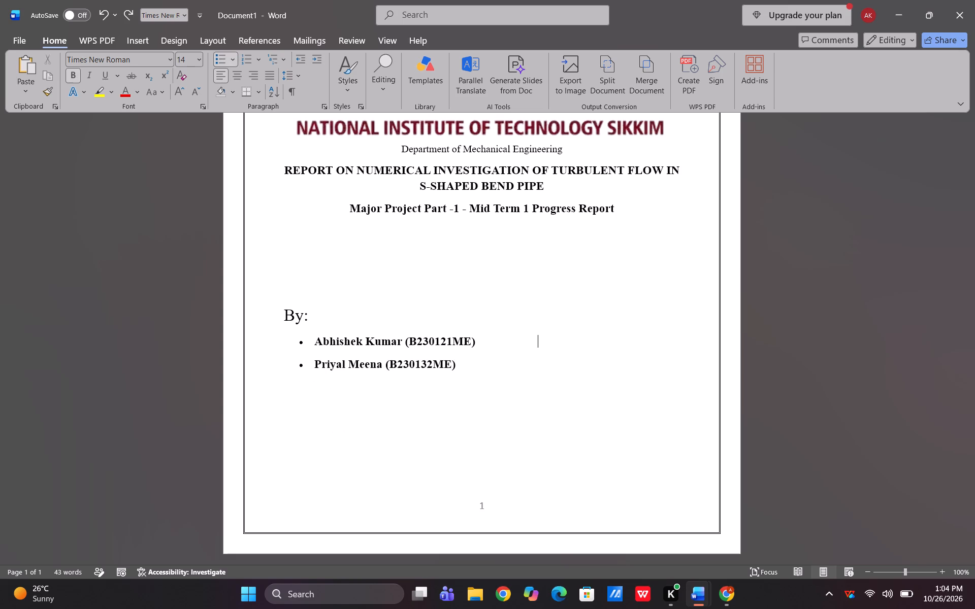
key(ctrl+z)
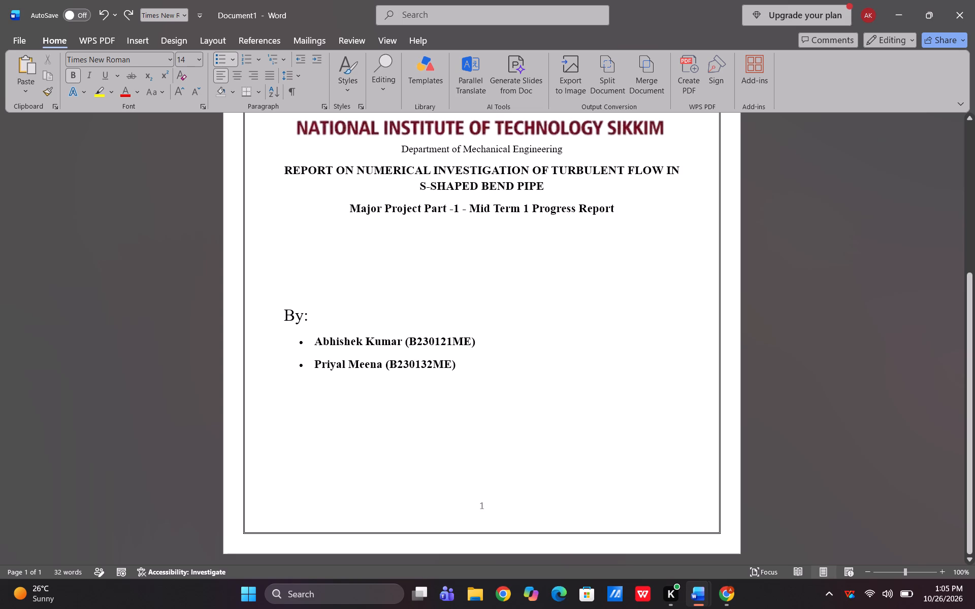
Add a long run of spaces after the first student's roll number, keeping the line left-aligned.
key(space)
key(space)
key(space)
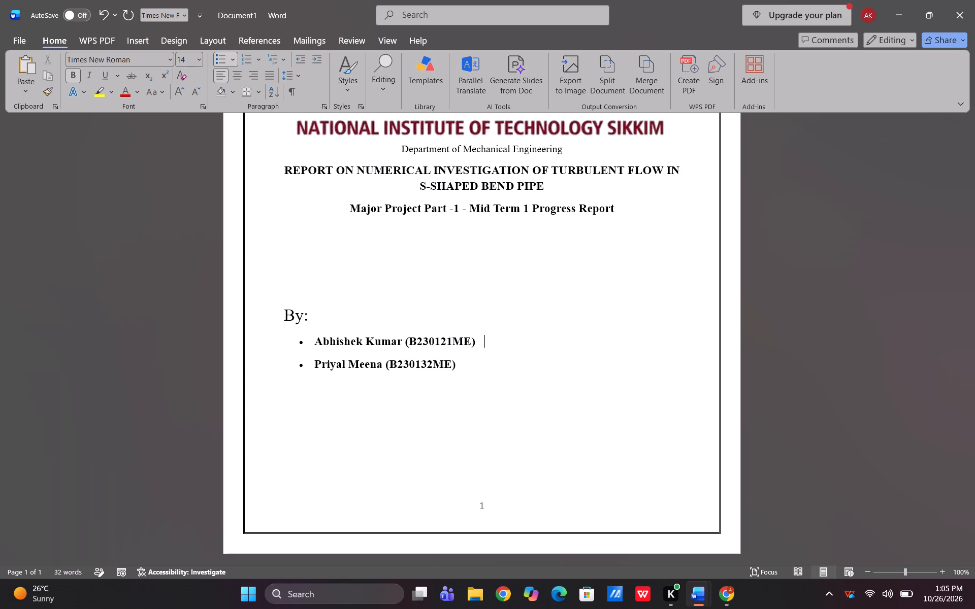
key(space)
click(260, 76)
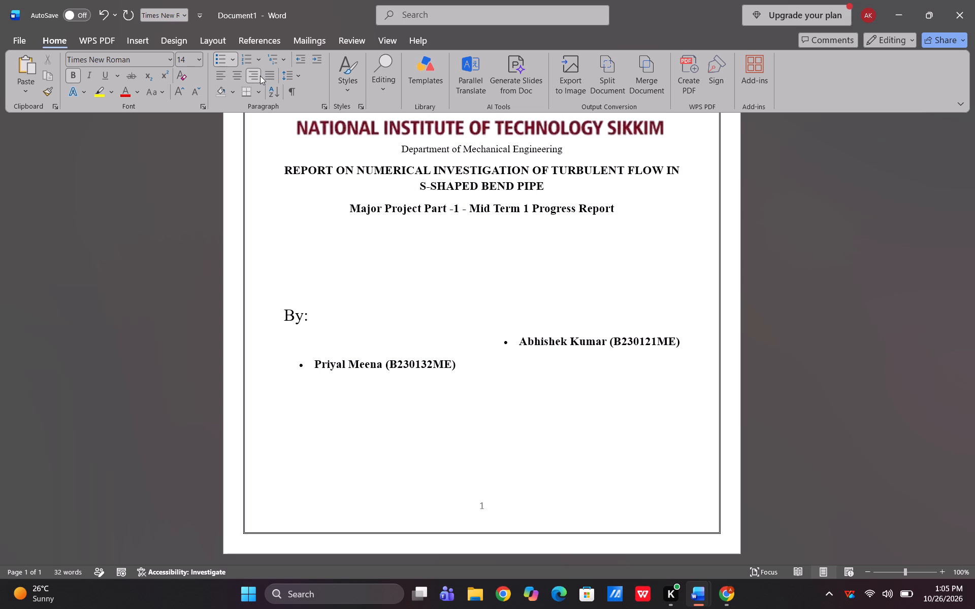
key(ctrl+z)
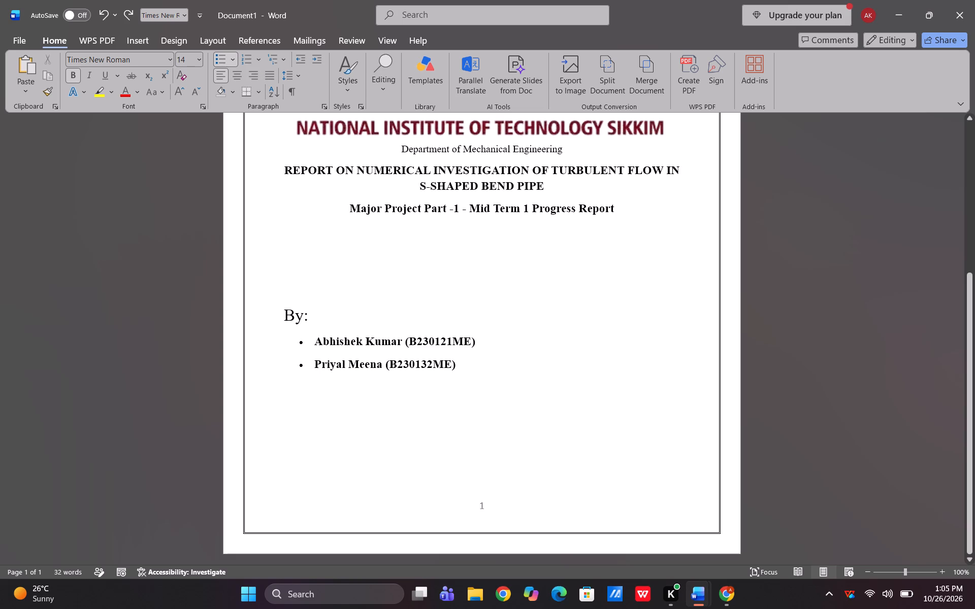
key(space)
key(space)
key(space)
key(space)
key(space)
key(space)
key(space)
key(space)
key(space)
key(space)
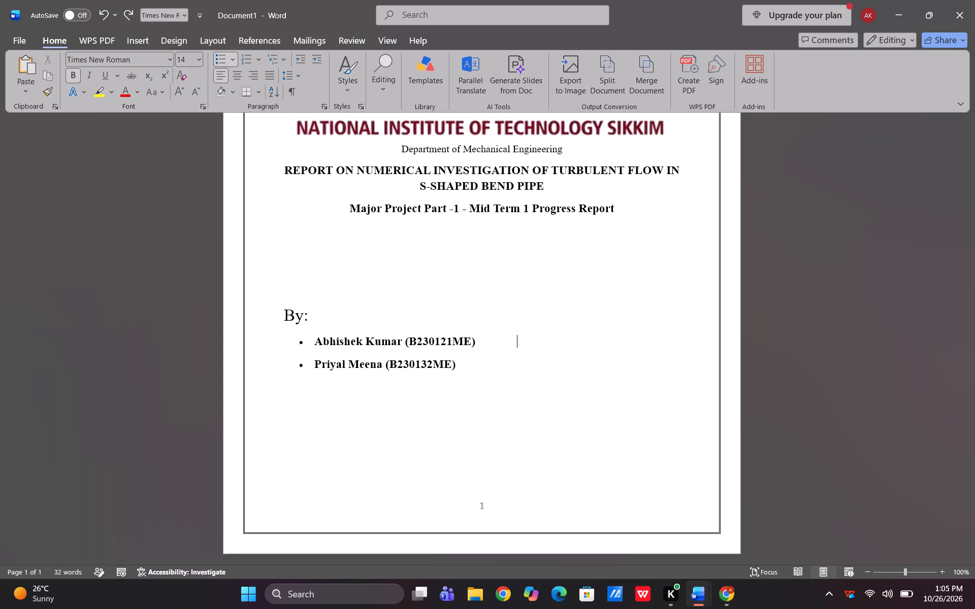
key(space)
key(space)
key(space)
key(space)
key(space)
key(space)
key(space)
key(space)
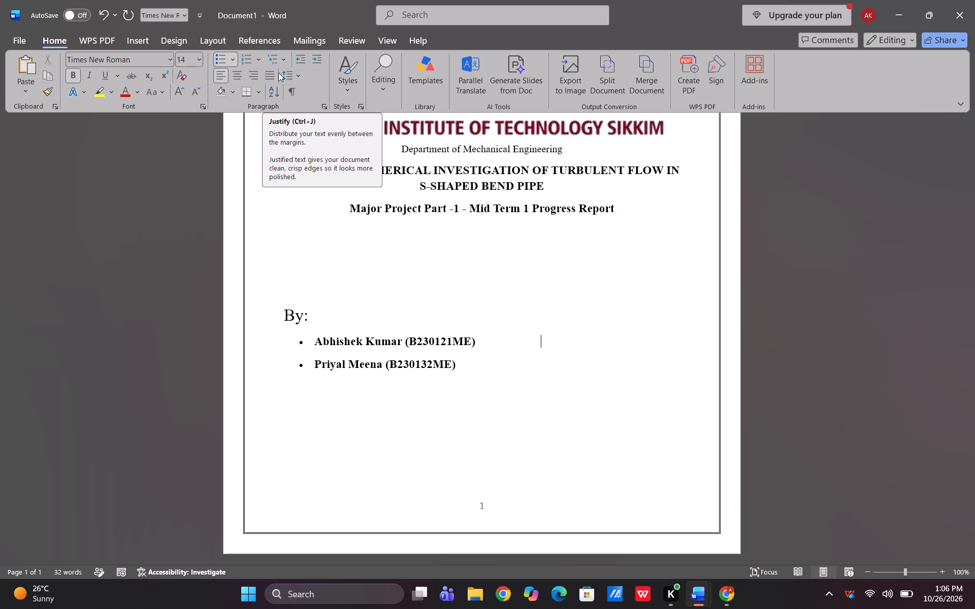
Draw a text box beside the student names and fill it with the "Under the Guidence of:" block in Times New Roman, size 14.
click(139, 43)
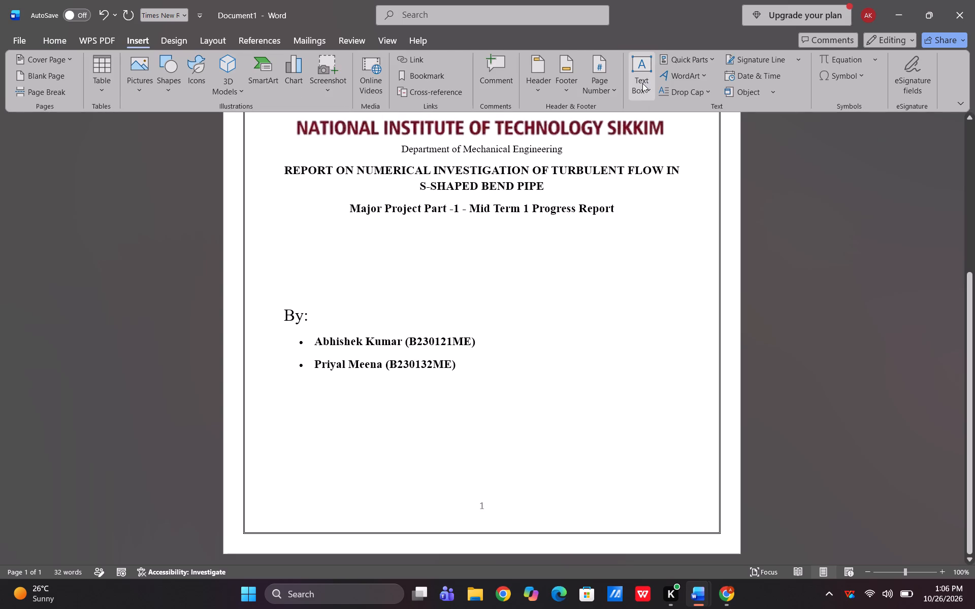
click(643, 85)
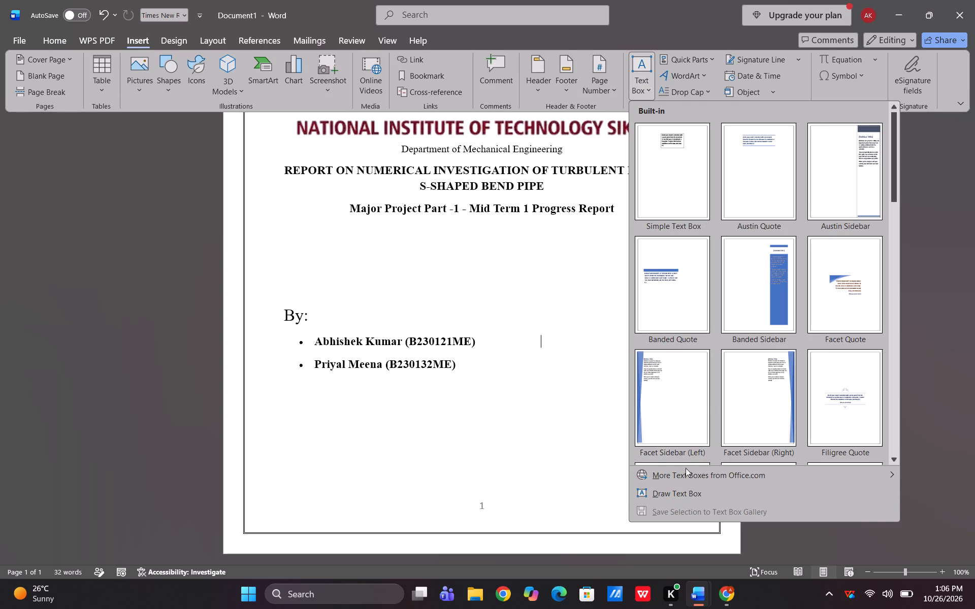
click(675, 491)
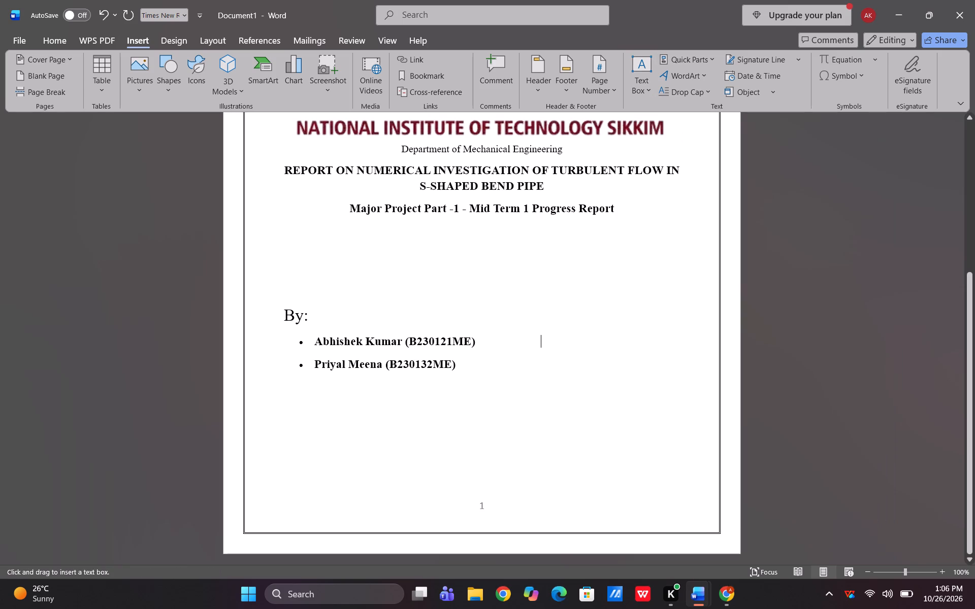
Draw a text box about 3.3 inches wide and 1.8 inches high beside the student names, reaching almost to the page border.
drag(511, 307, 699, 403)
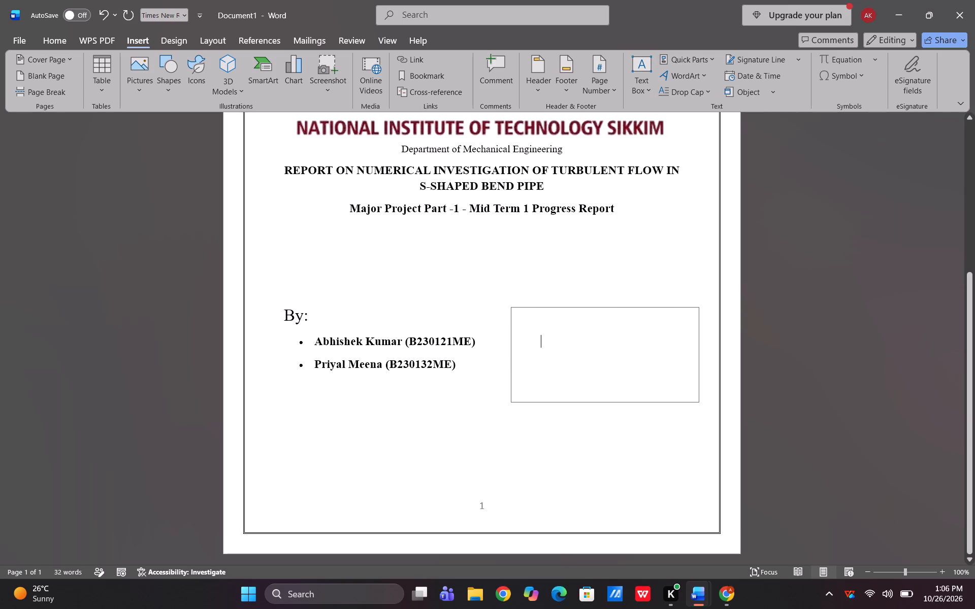
drag(699, 403, 703, 408)
drag(703, 408, 711, 416)
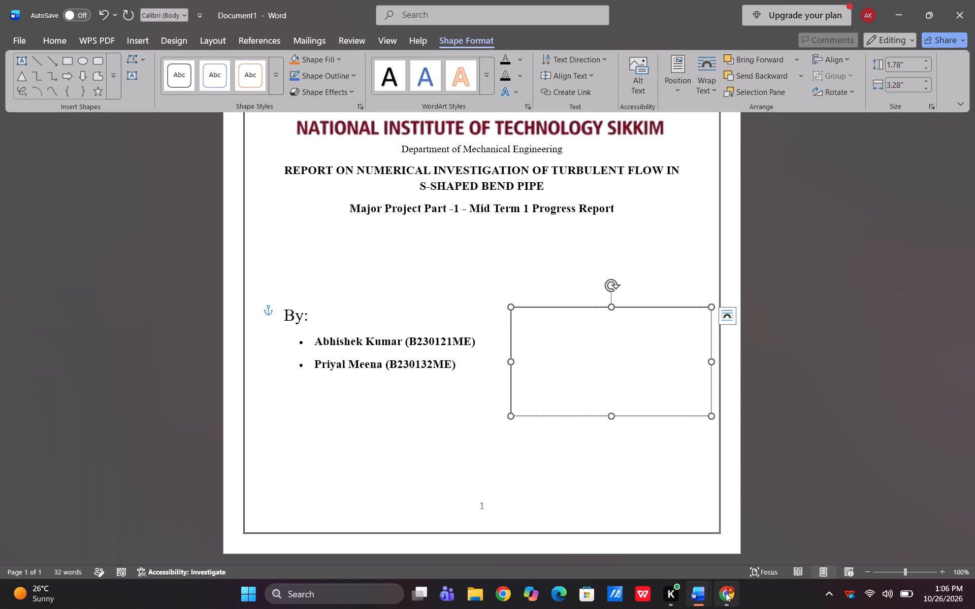
Copy the "Under the Guidence of:" block from the Canva title slide and paste it into the new text box in Word.
click(723, 536)
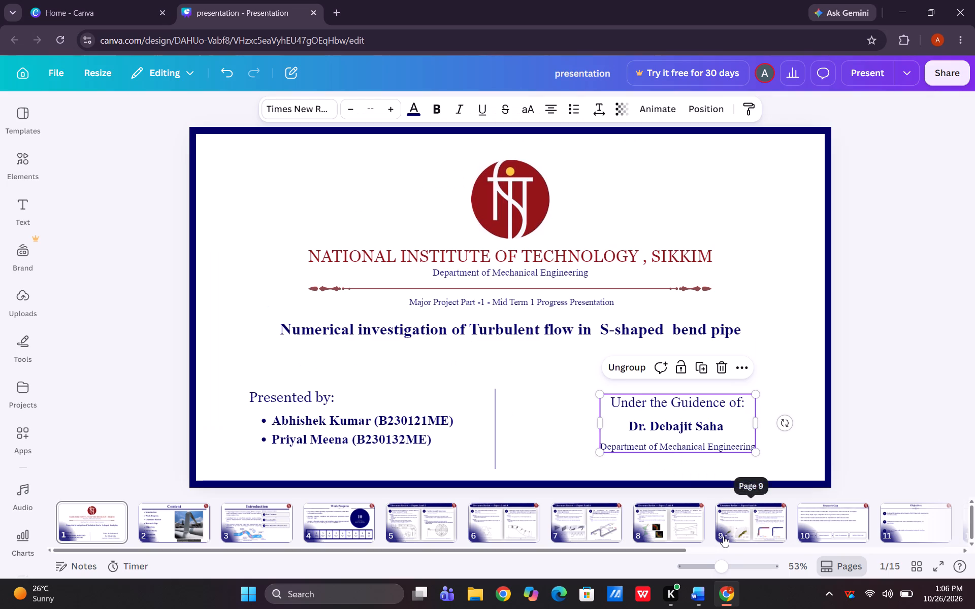
right_click(660, 417)
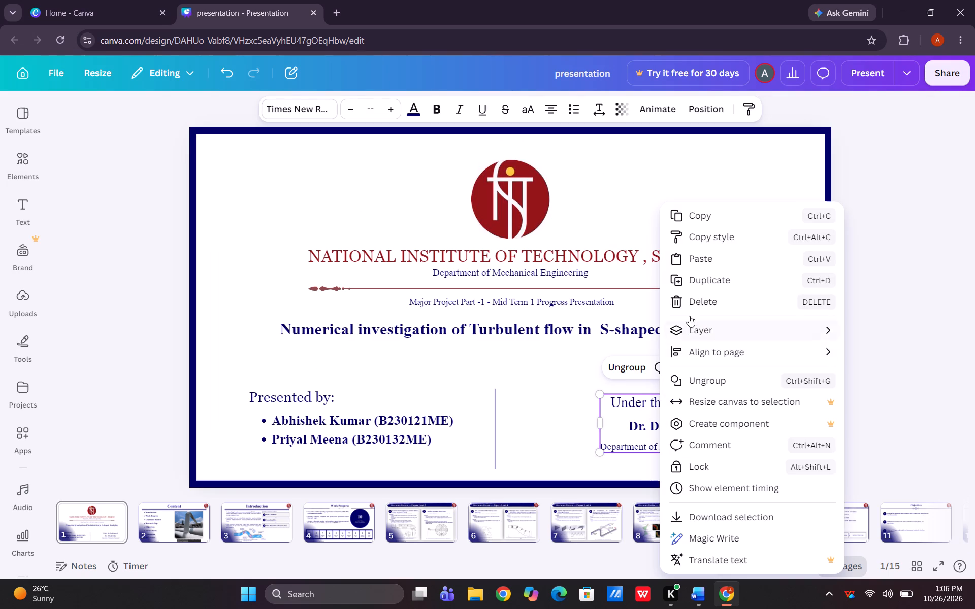
click(695, 217)
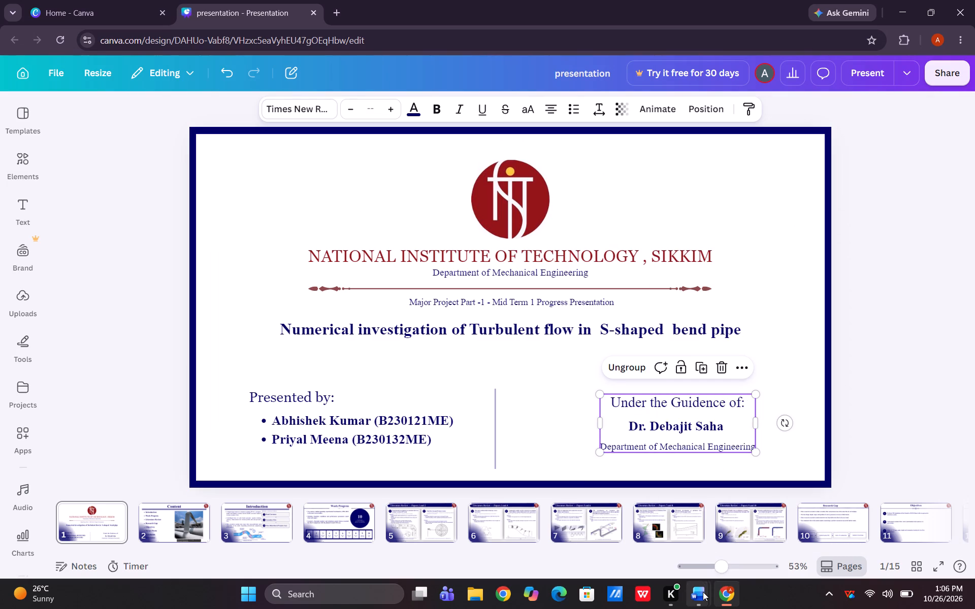
click(739, 524)
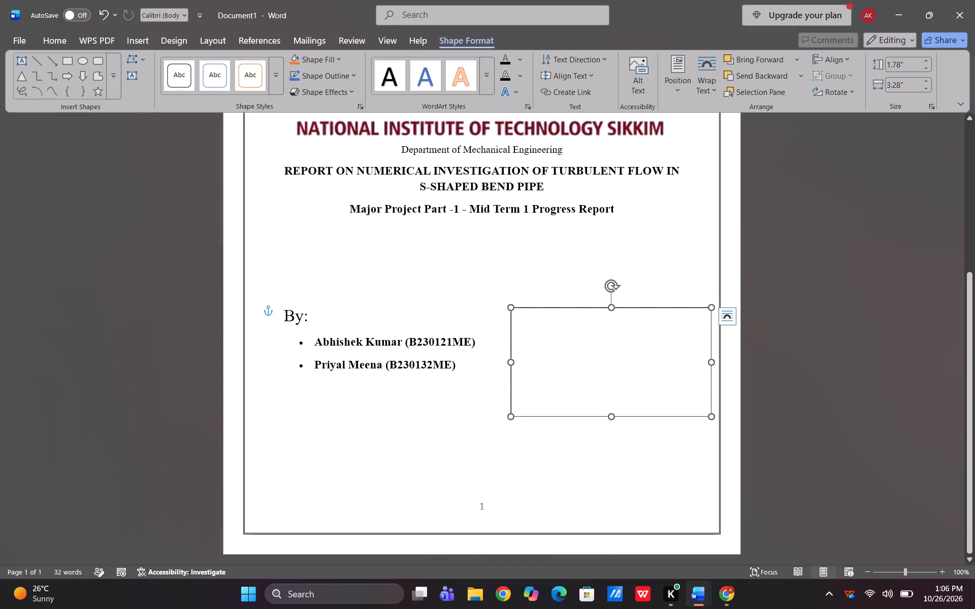
key(ctrl+v)
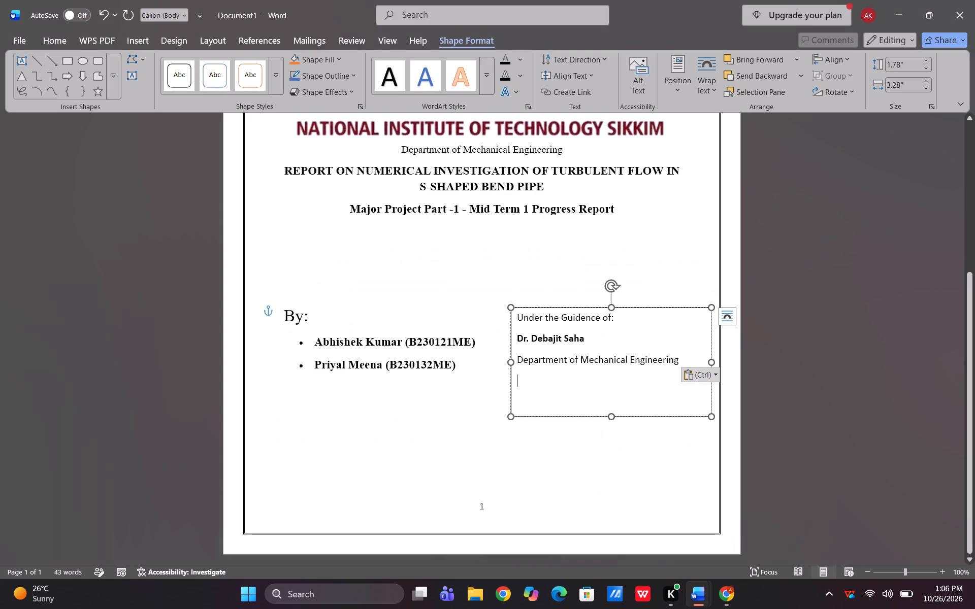
Format all three lines of the guidance block in the text box as Times New Roman, size 14.
drag(680, 362, 641, 353)
drag(641, 353, 512, 328)
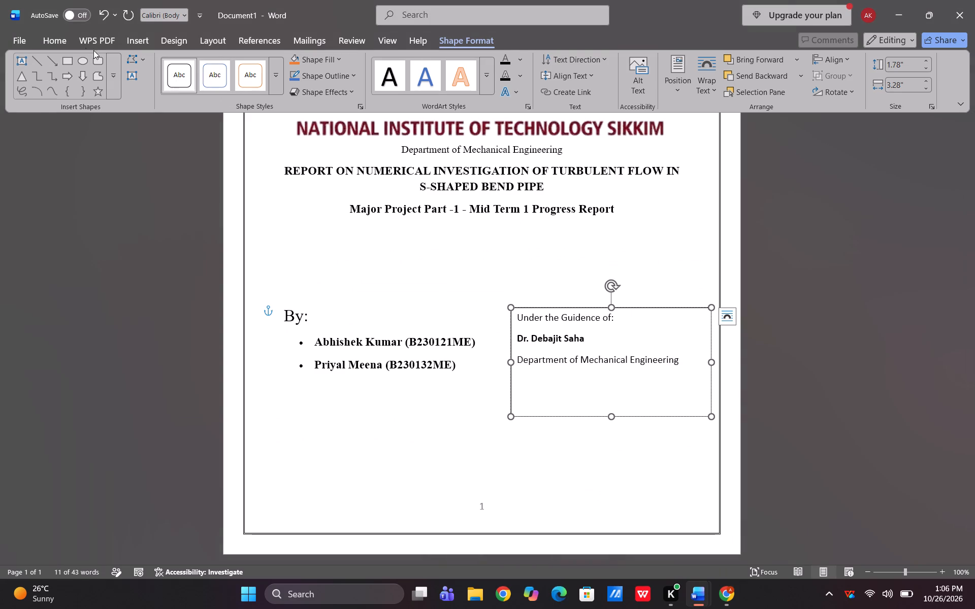
click(57, 41)
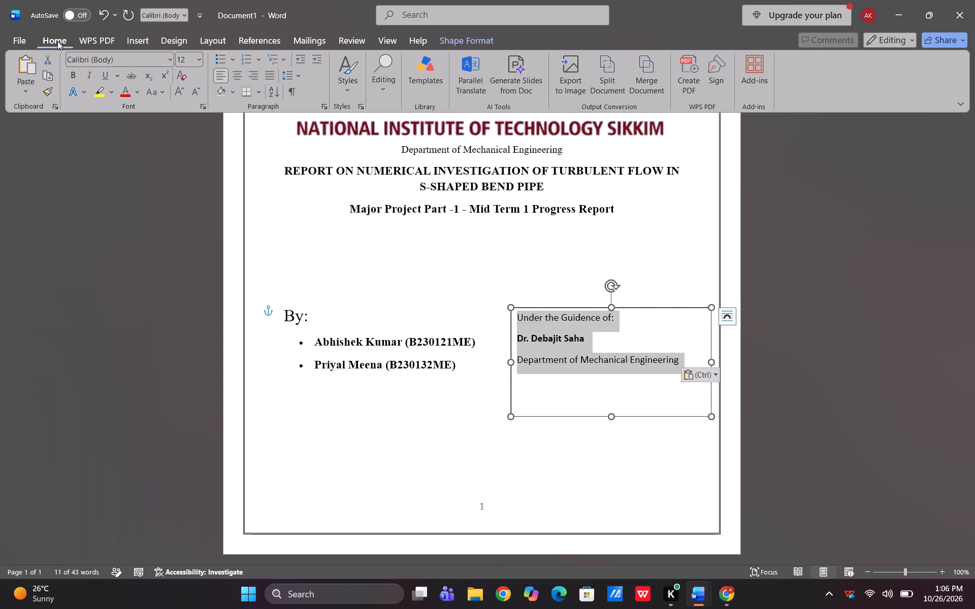
click(170, 60)
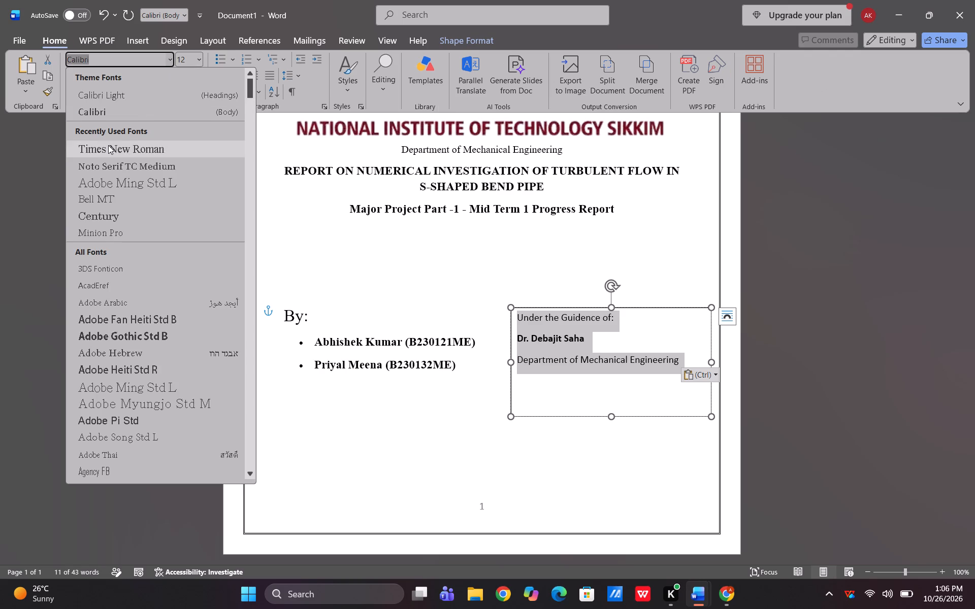
click(108, 145)
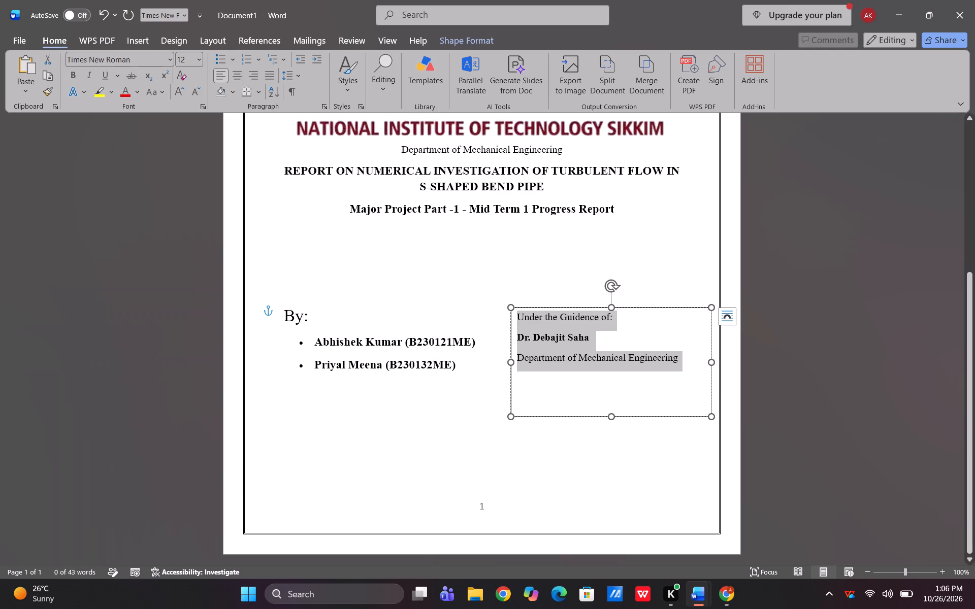
triple_click(186, 96)
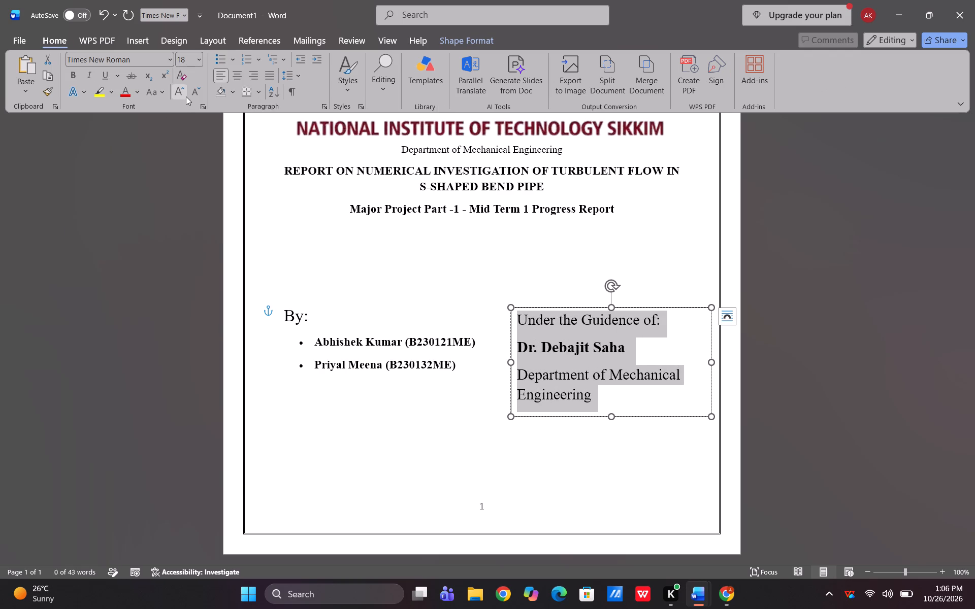
click(199, 93)
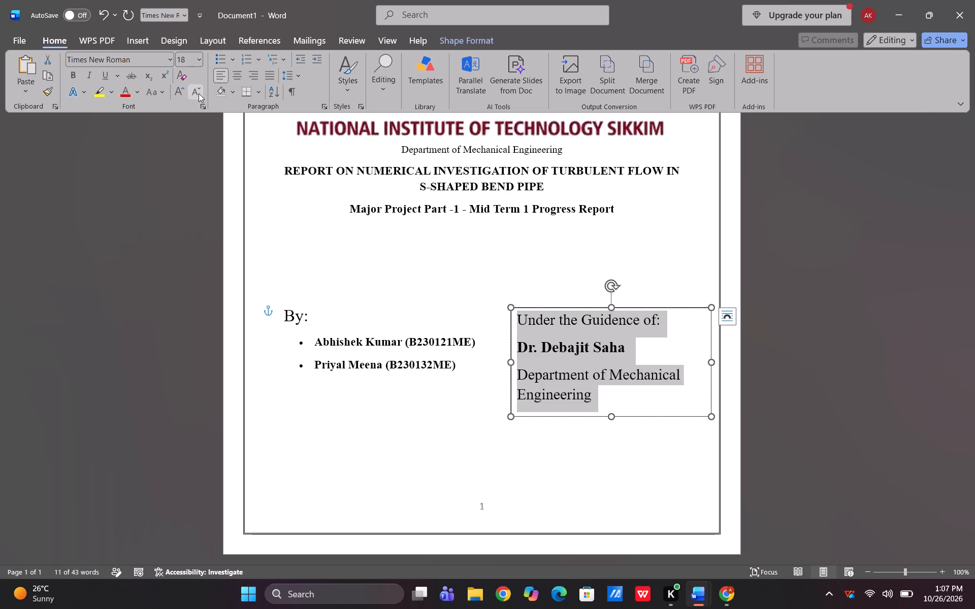
click(199, 93)
click(199, 93)
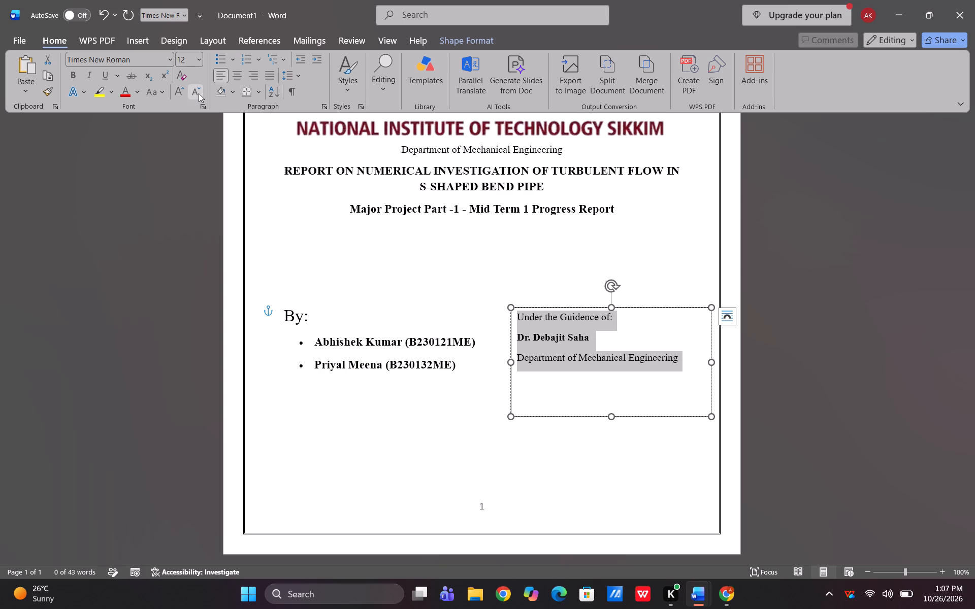
click(180, 87)
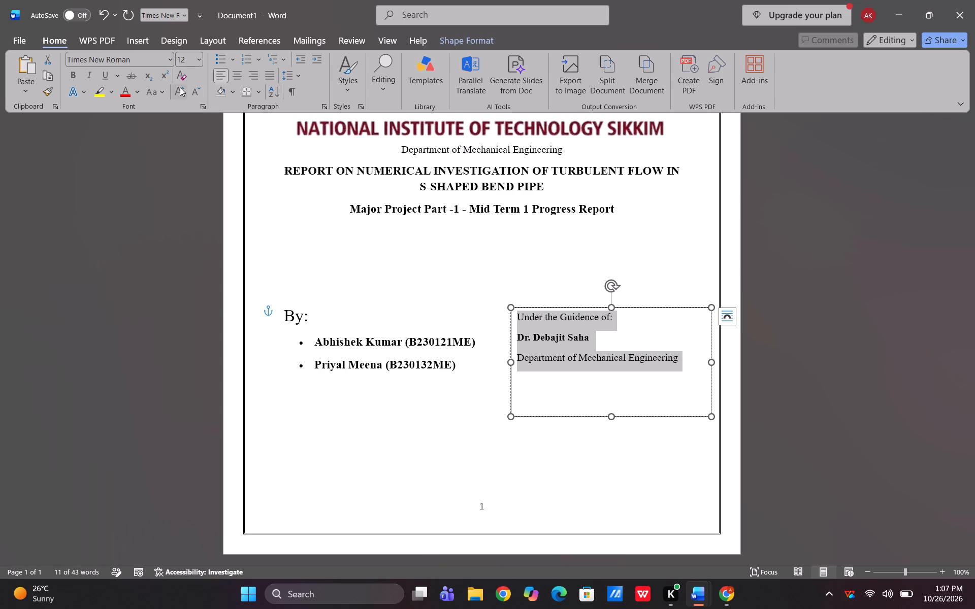
click(836, 365)
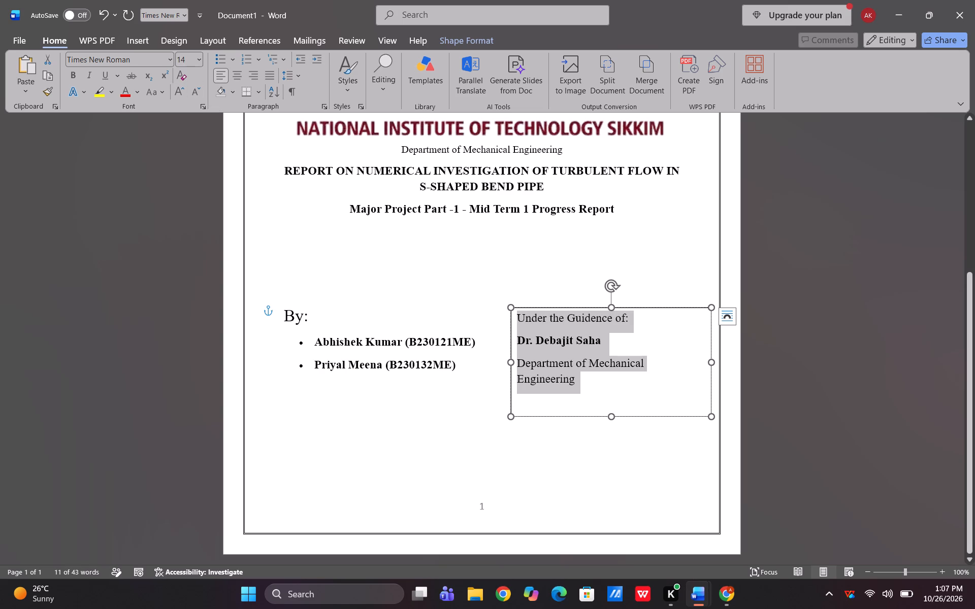
Try to bring "Engineering" up onto the "Department of Mechanical" line inside the guidance text box, separated by a space.
click(622, 345)
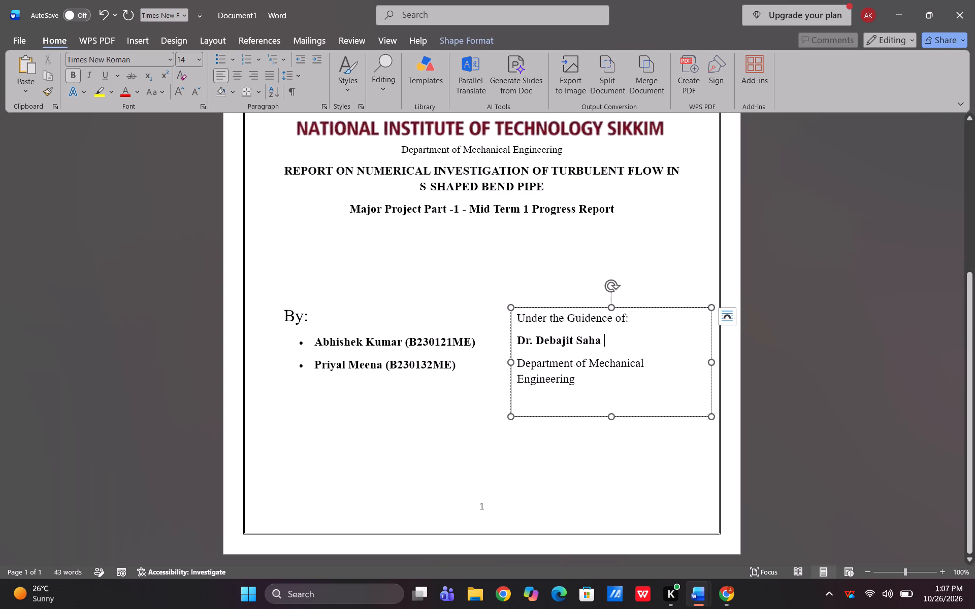
click(515, 342)
click(518, 379)
key(BackSpace)
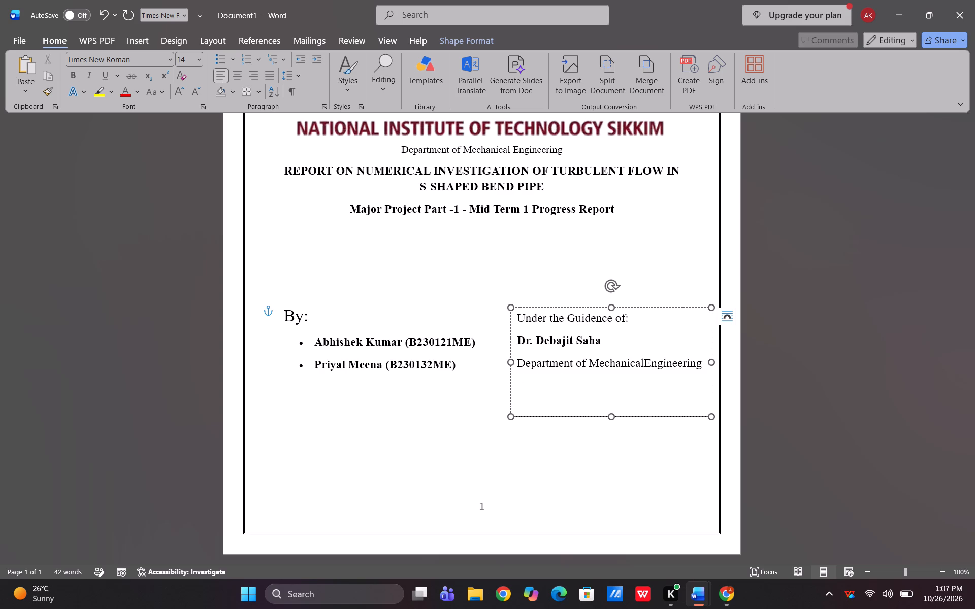
key(space)
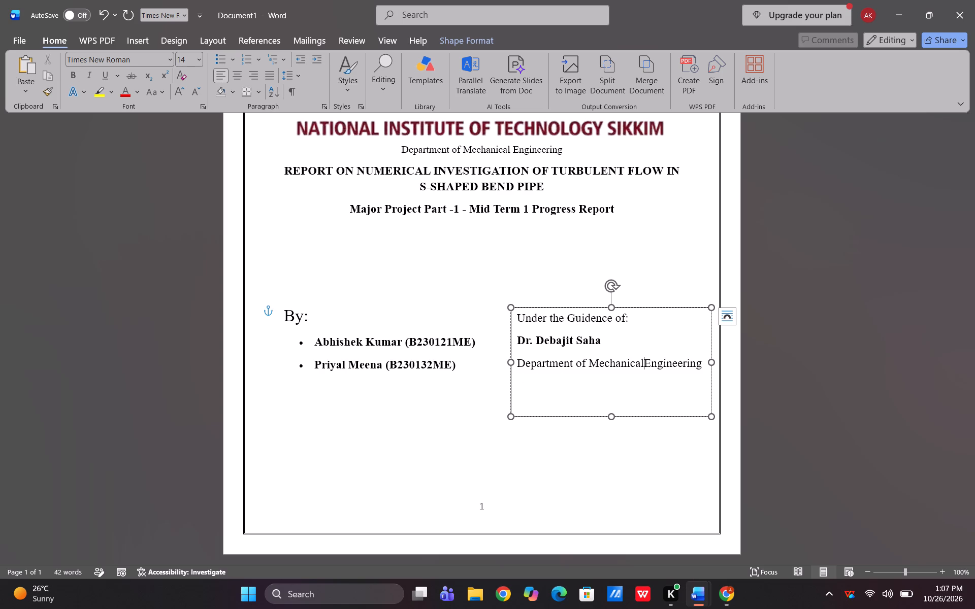
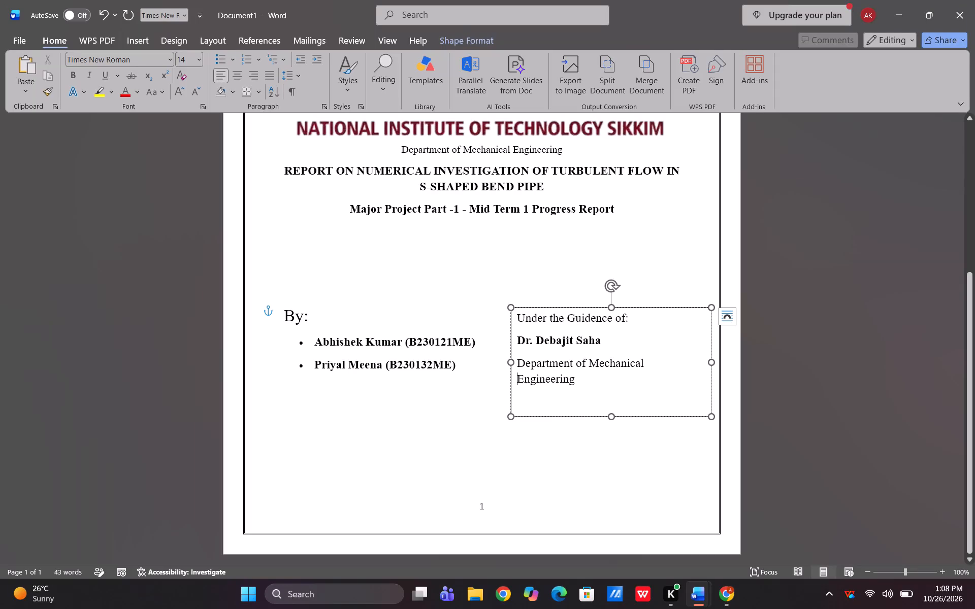
Set the "Department of Mechanical Engineering" line inside the guidance text box to font size 12.
drag(582, 382, 519, 364)
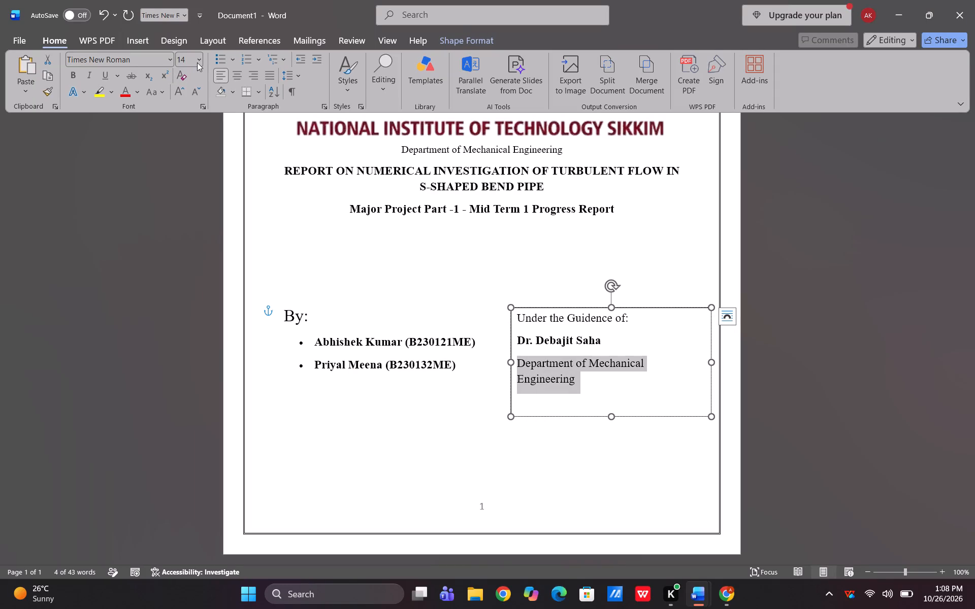
click(197, 62)
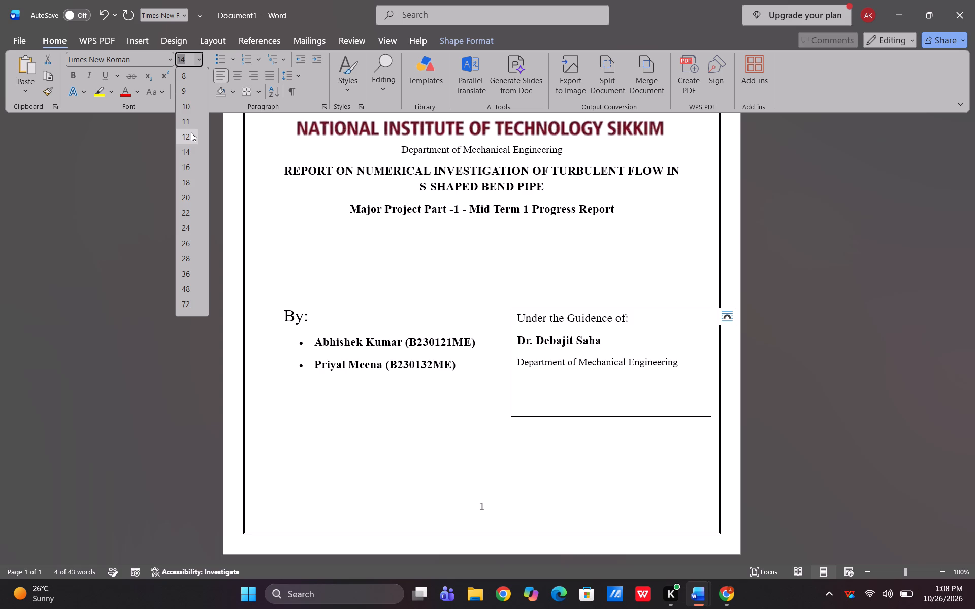
click(191, 132)
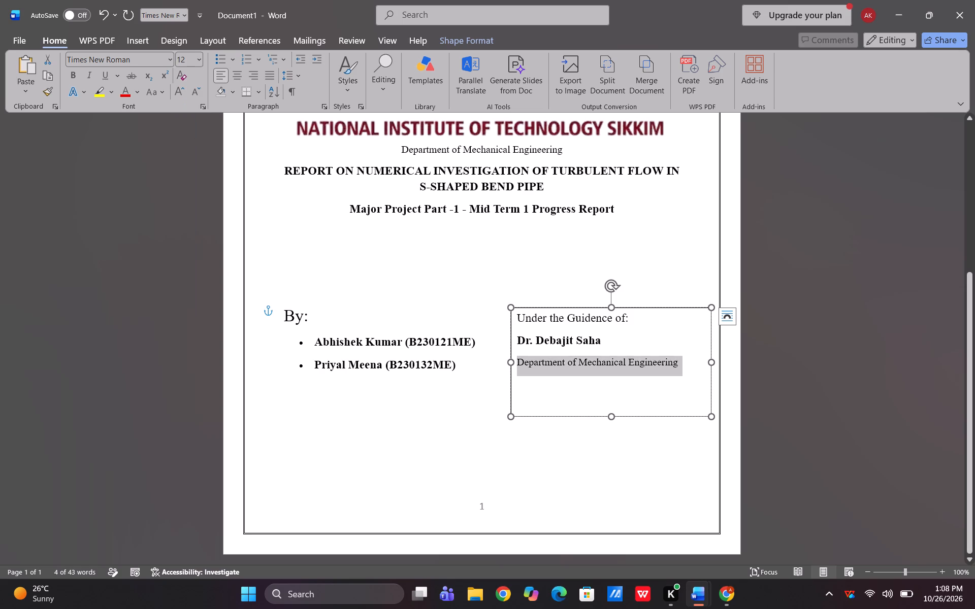
Set the "Under the Guidence of:" heading in the text box to font size 20, matching the "By:" heading.
drag(312, 318, 286, 320)
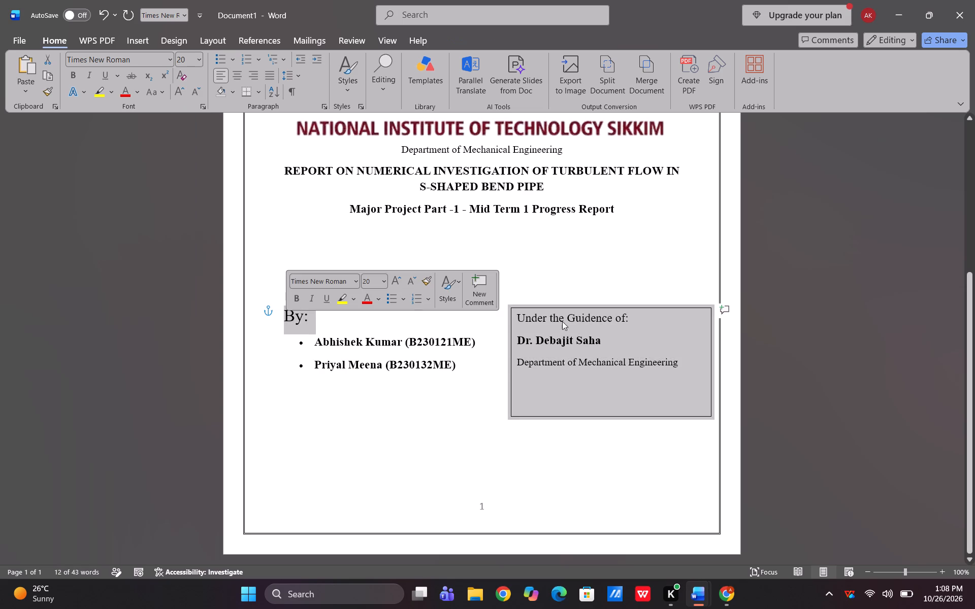
click(825, 320)
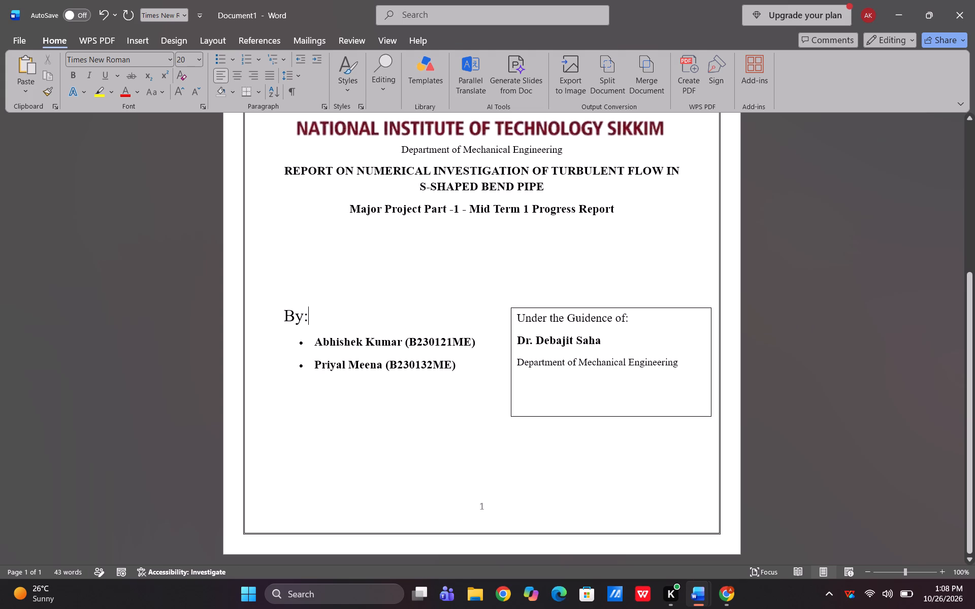
drag(310, 314, 284, 319)
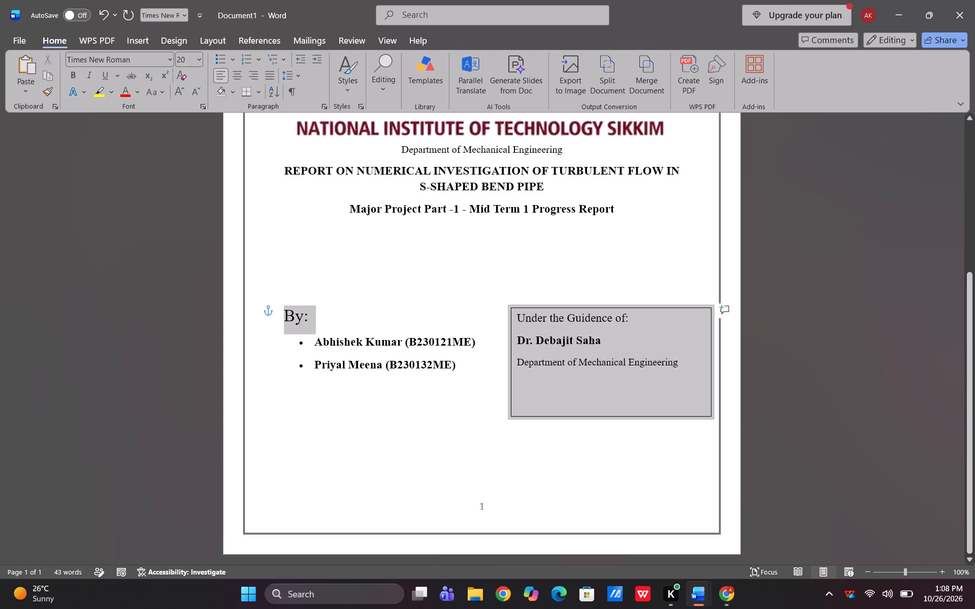
drag(284, 319, 282, 319)
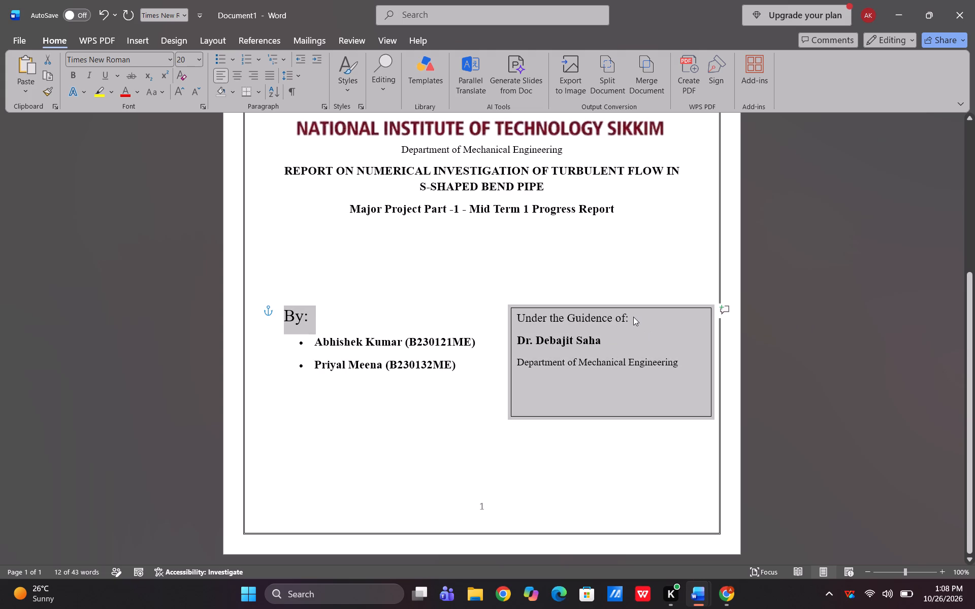
click(633, 317)
drag(631, 317, 563, 325)
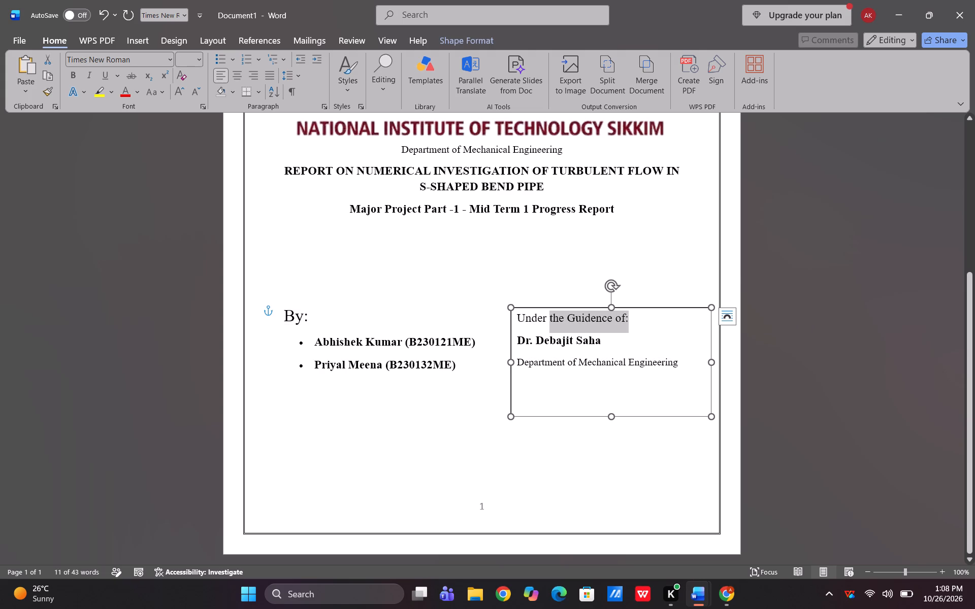
drag(563, 325, 528, 326)
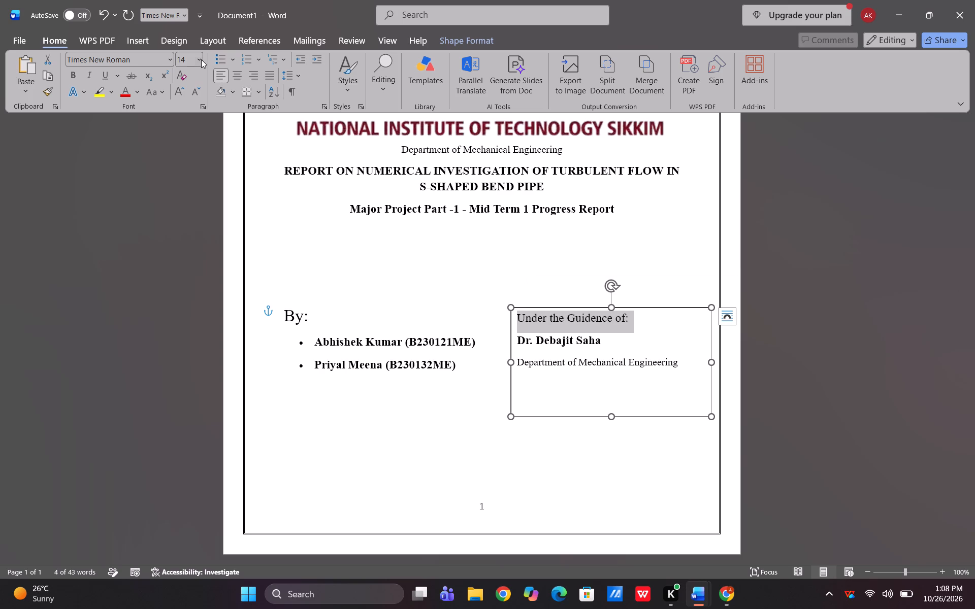
click(201, 59)
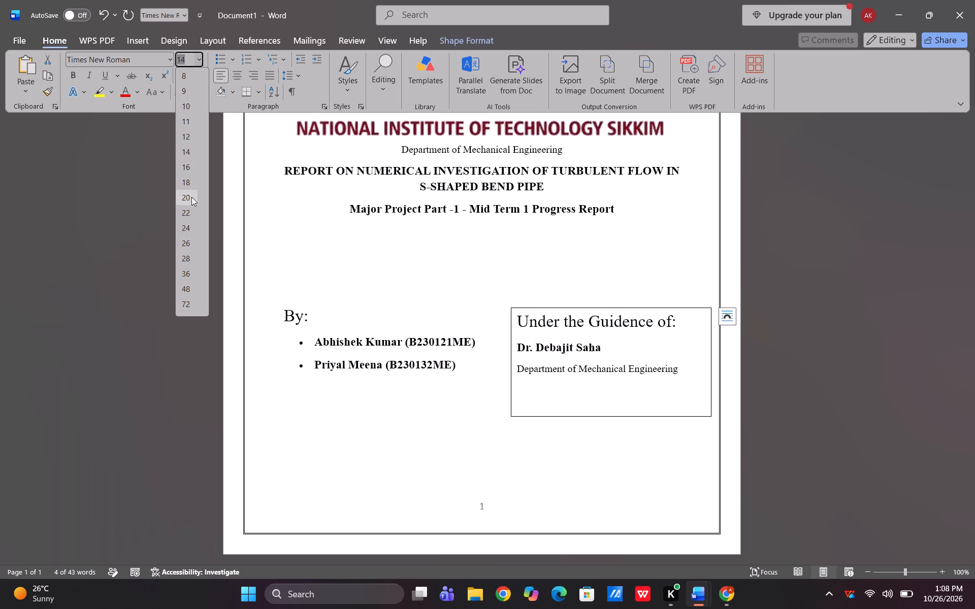
click(191, 197)
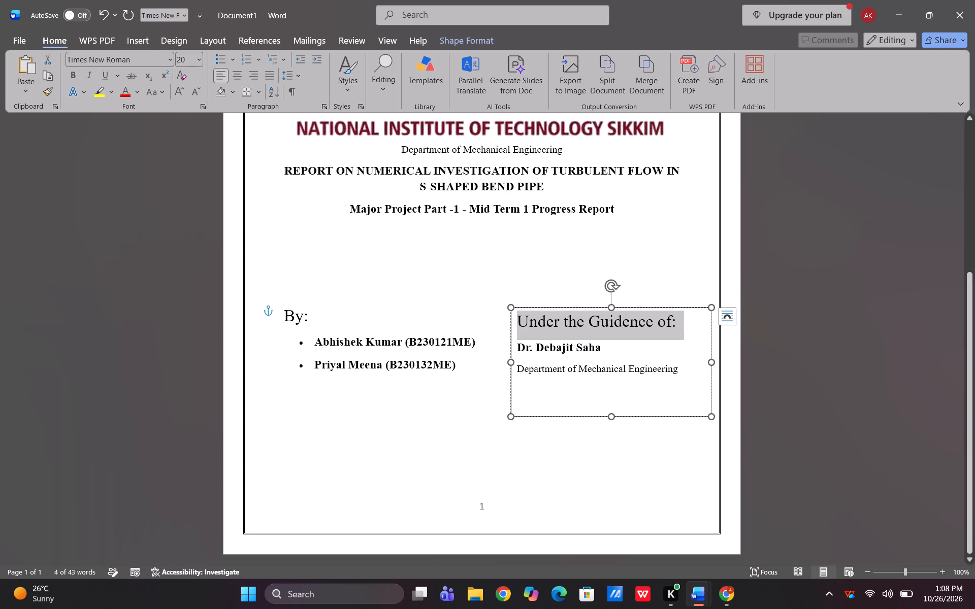
Check the font formatting of the first student's line against the guide's name line in the text box.
drag(477, 342, 416, 342)
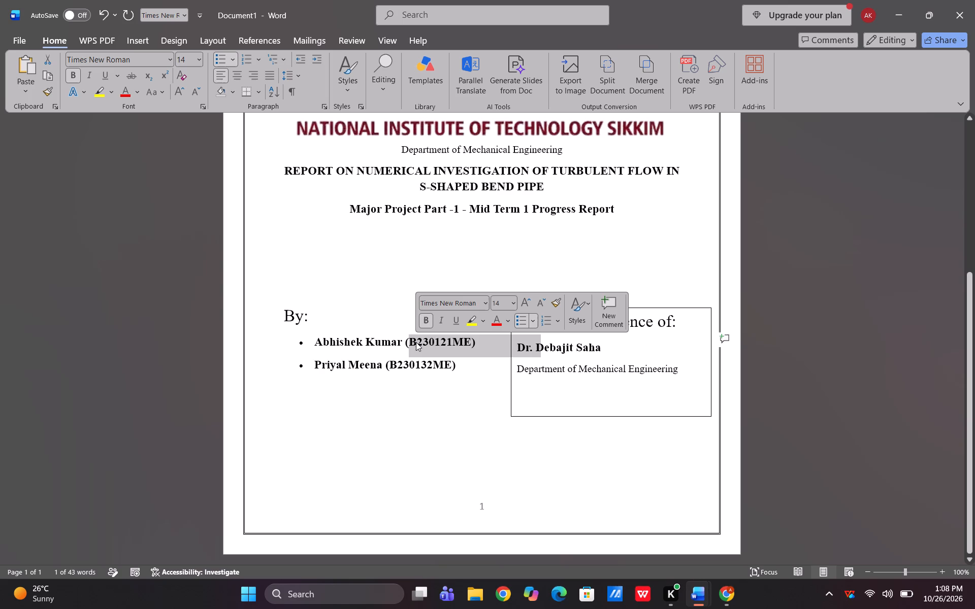
click(824, 328)
drag(610, 349, 595, 349)
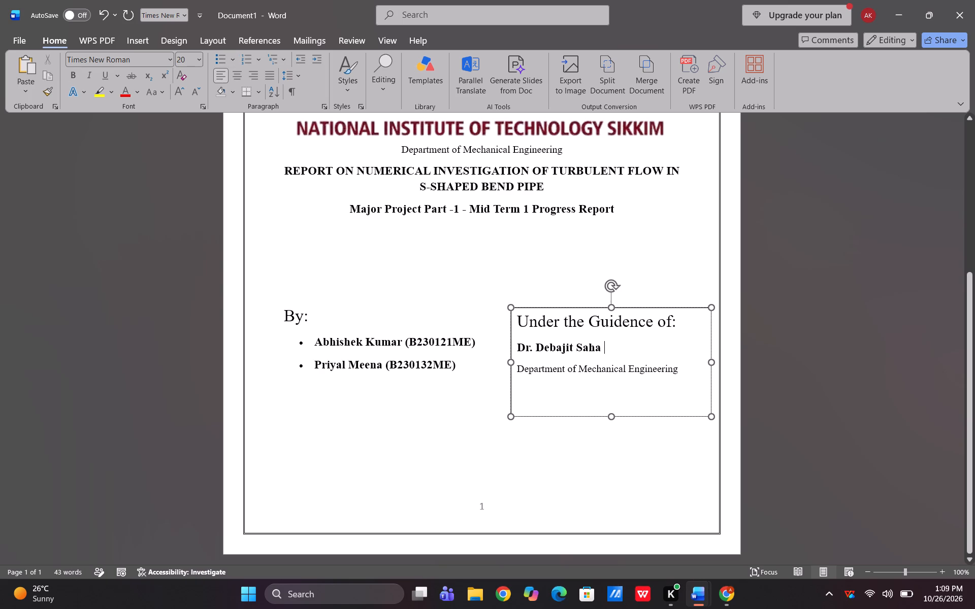
drag(595, 349, 518, 350)
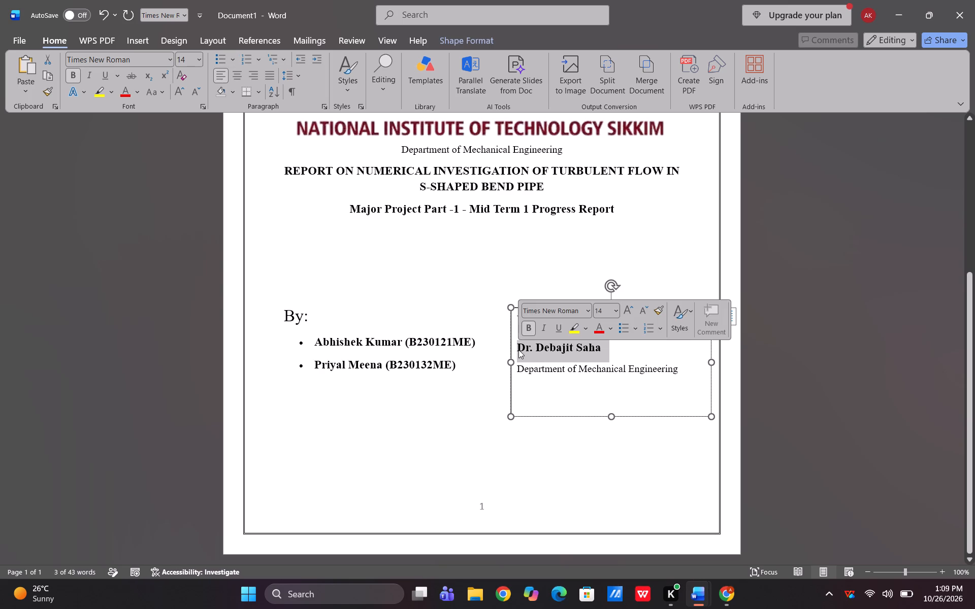
click(814, 350)
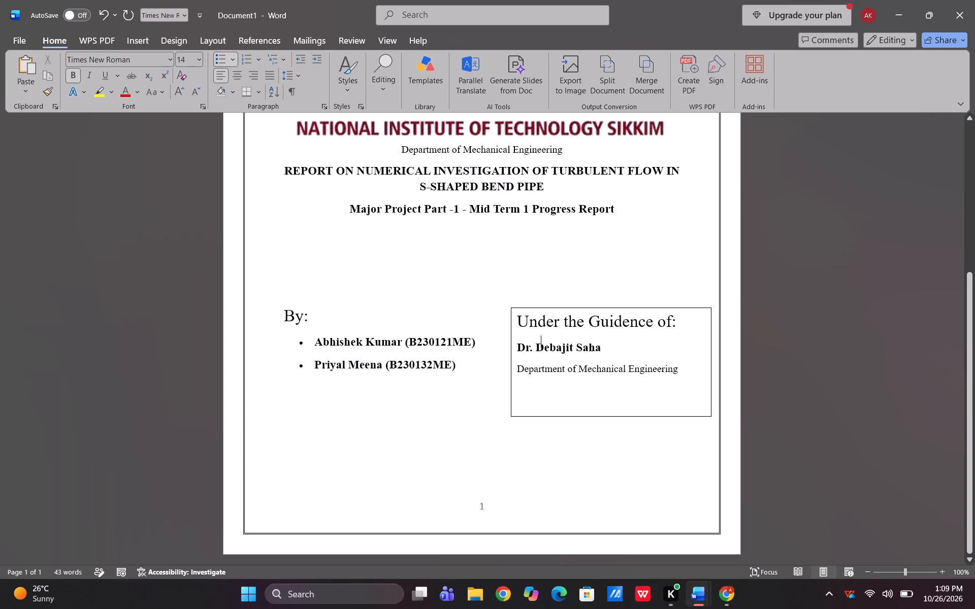
Shorten the guidance text box from its bottom edge so it ends just below the department line.
click(514, 350)
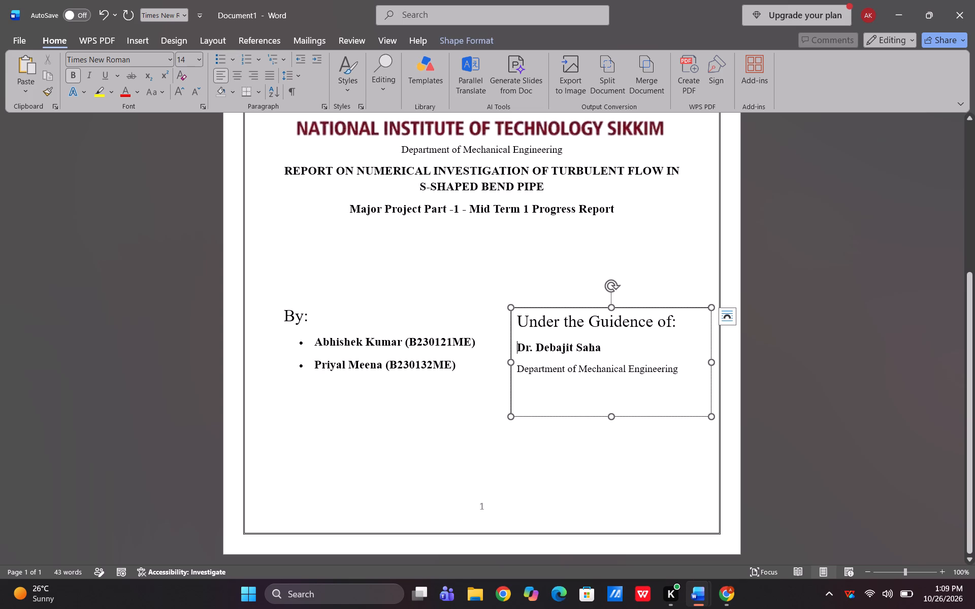
drag(611, 417, 611, 417)
drag(611, 417, 611, 386)
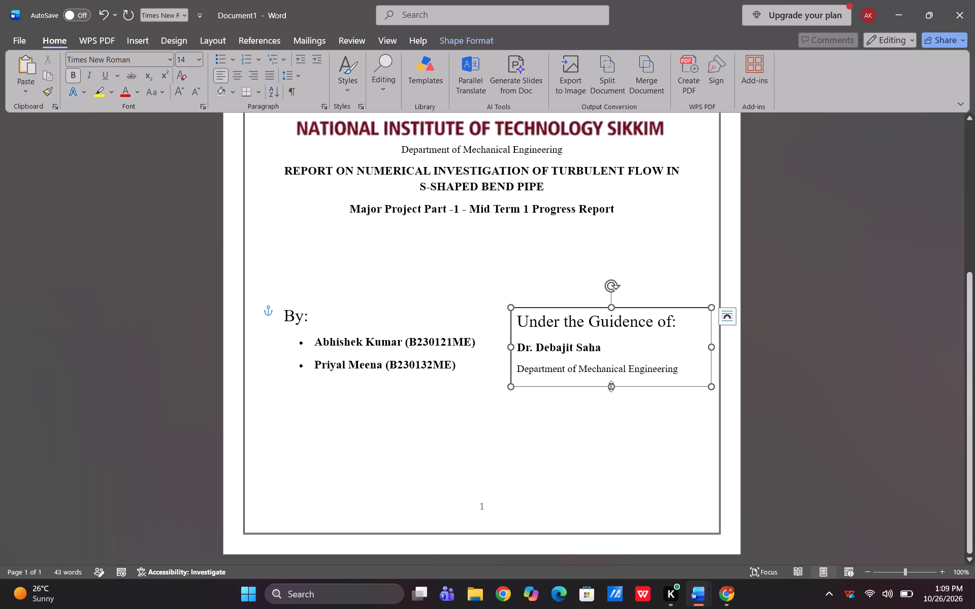
click(827, 317)
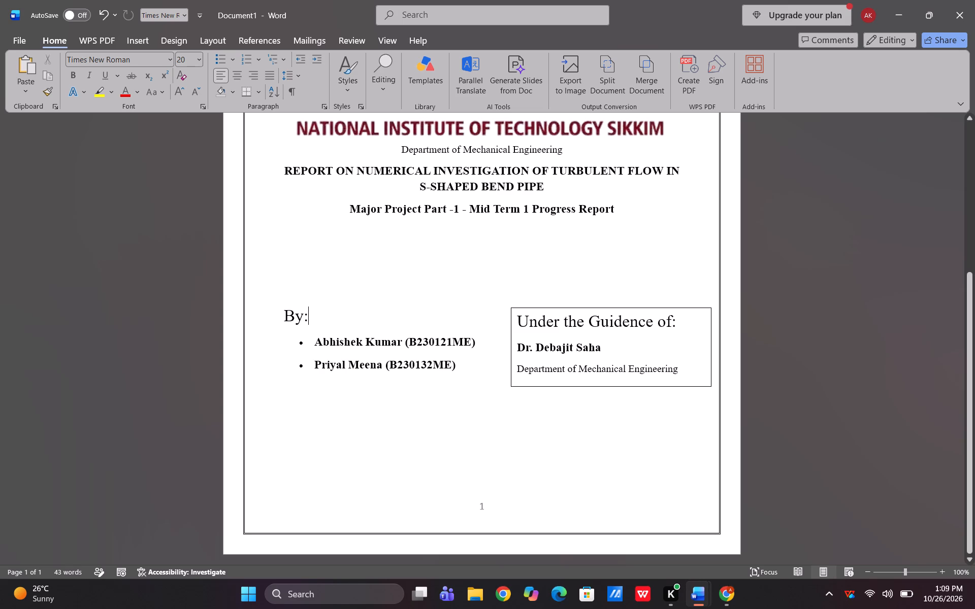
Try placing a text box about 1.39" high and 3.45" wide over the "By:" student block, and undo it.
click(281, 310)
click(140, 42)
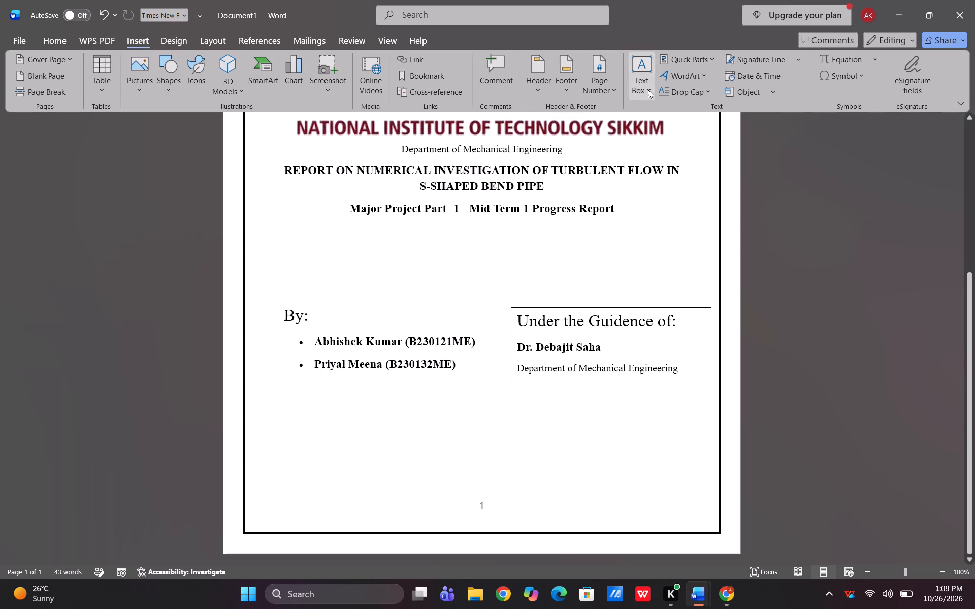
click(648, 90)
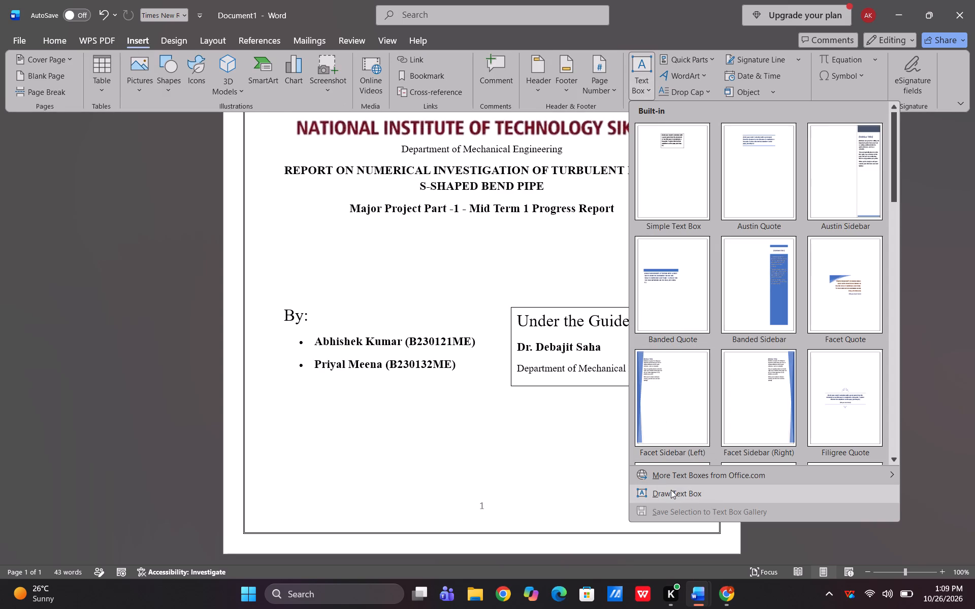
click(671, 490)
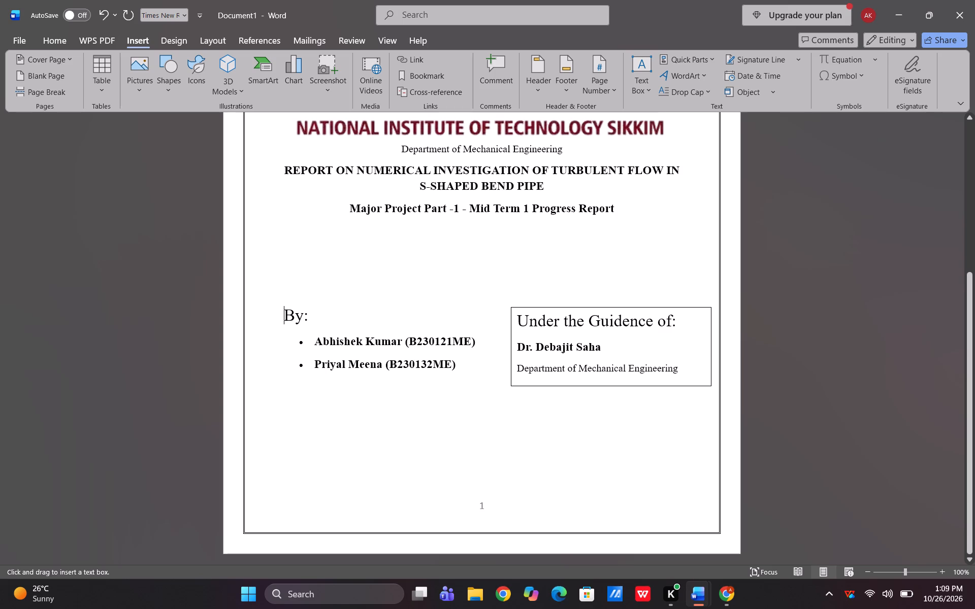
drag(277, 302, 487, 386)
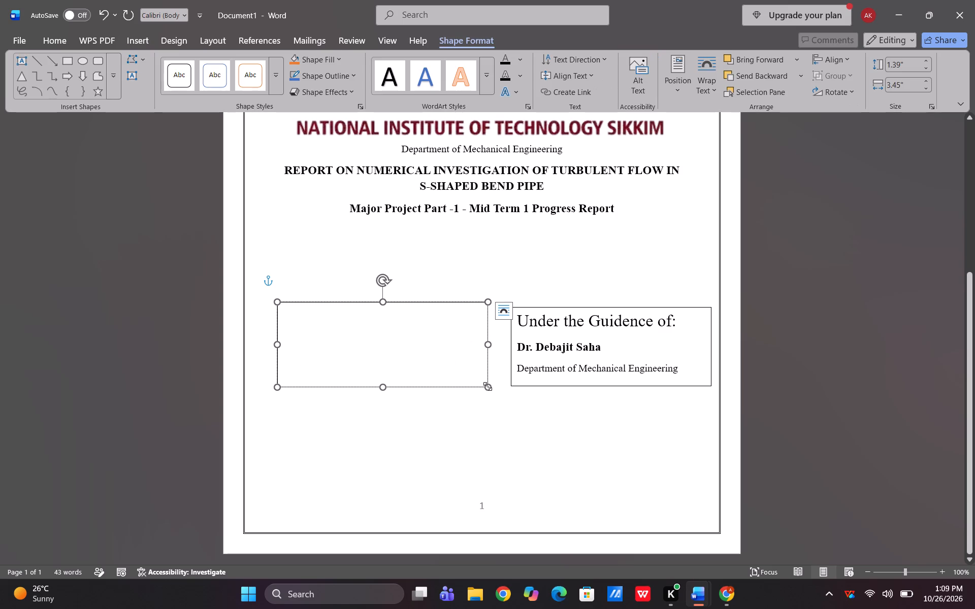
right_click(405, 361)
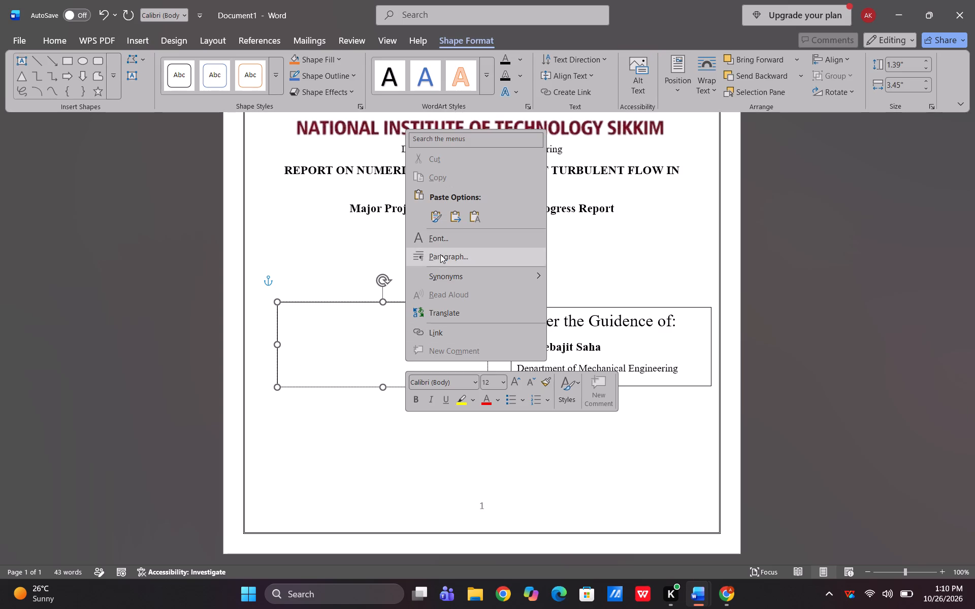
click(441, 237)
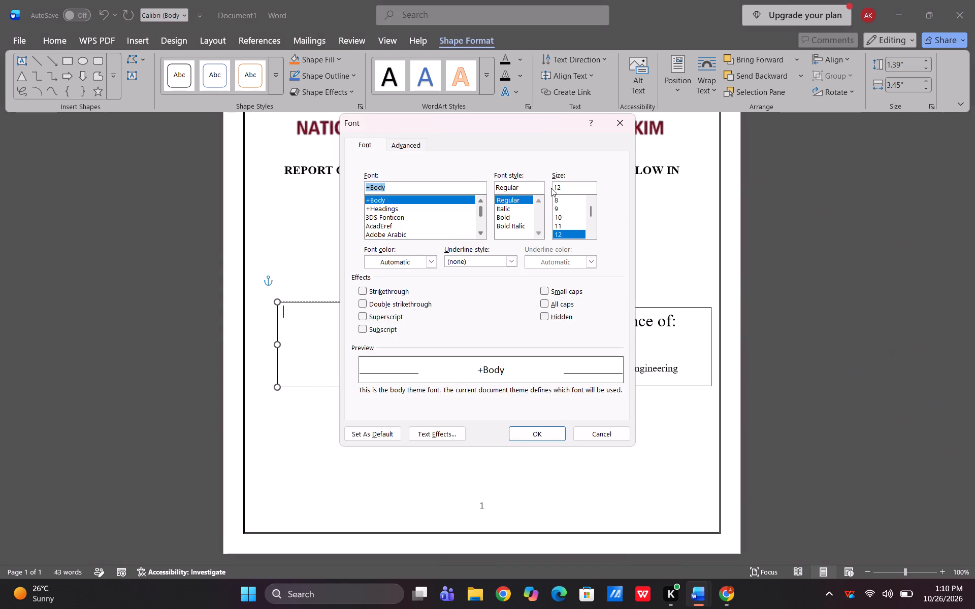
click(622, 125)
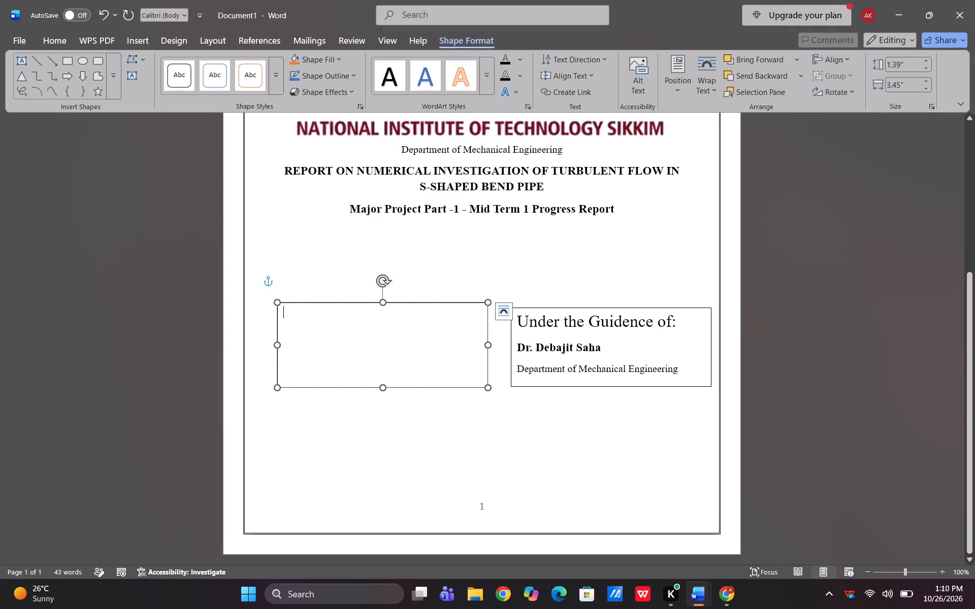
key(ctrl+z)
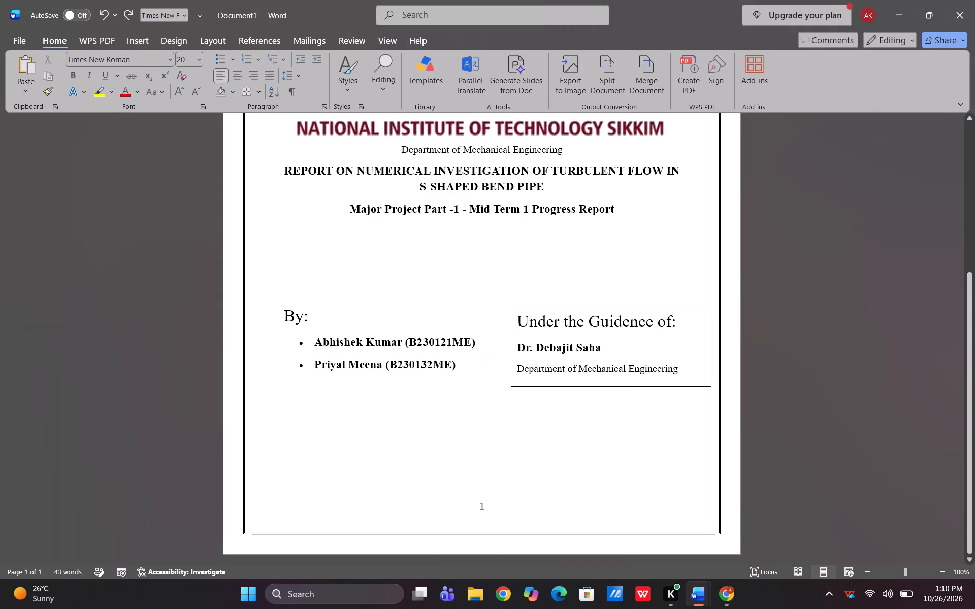
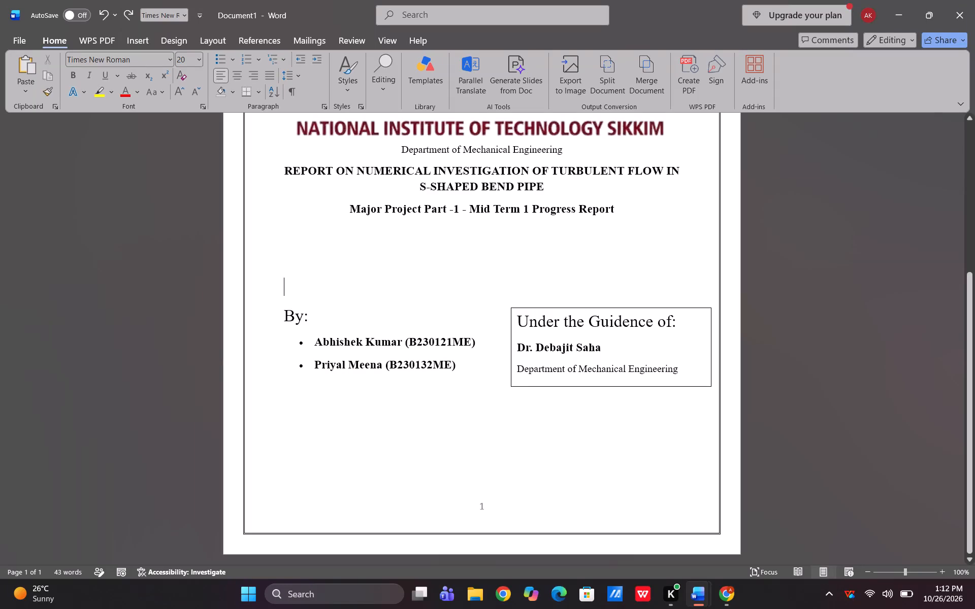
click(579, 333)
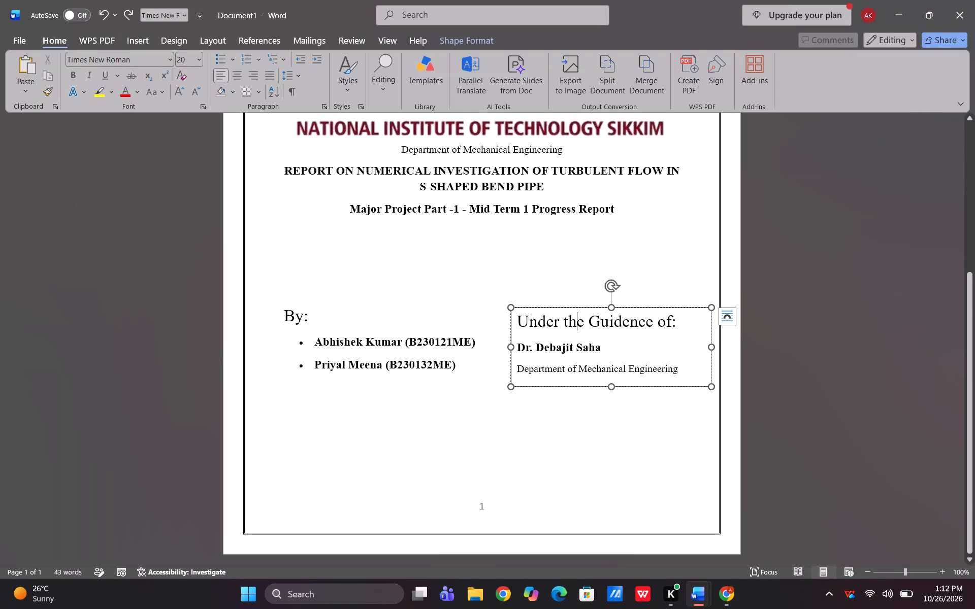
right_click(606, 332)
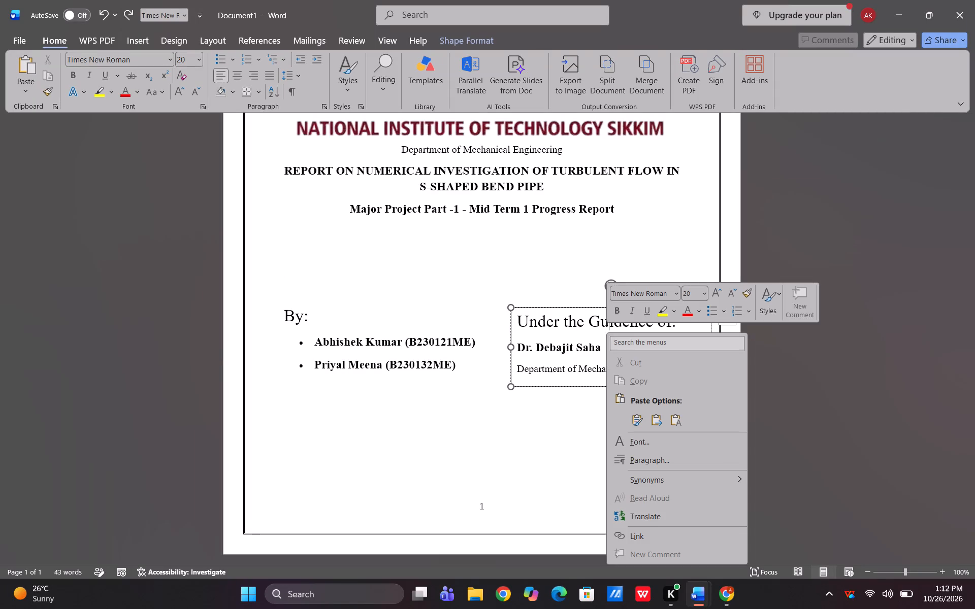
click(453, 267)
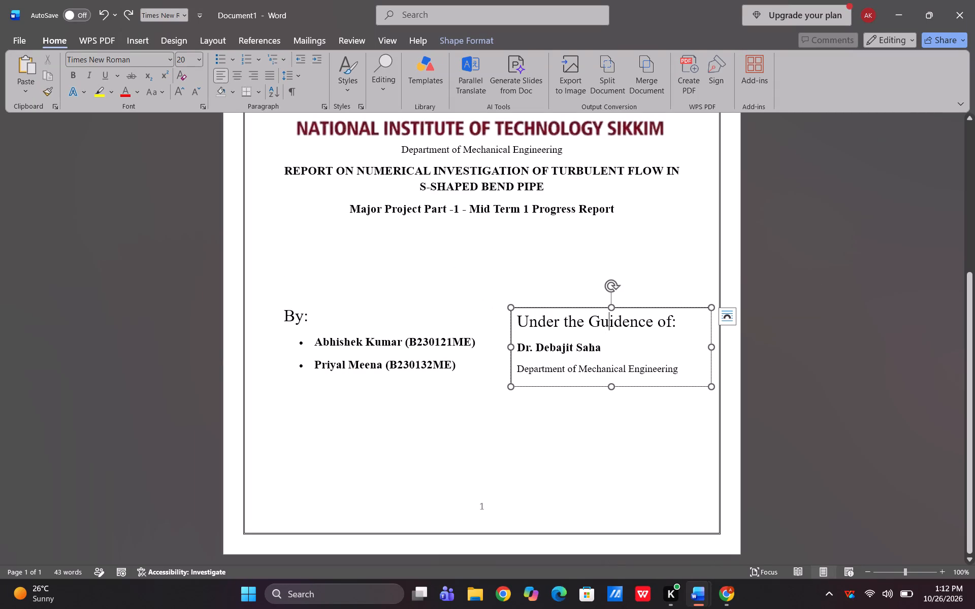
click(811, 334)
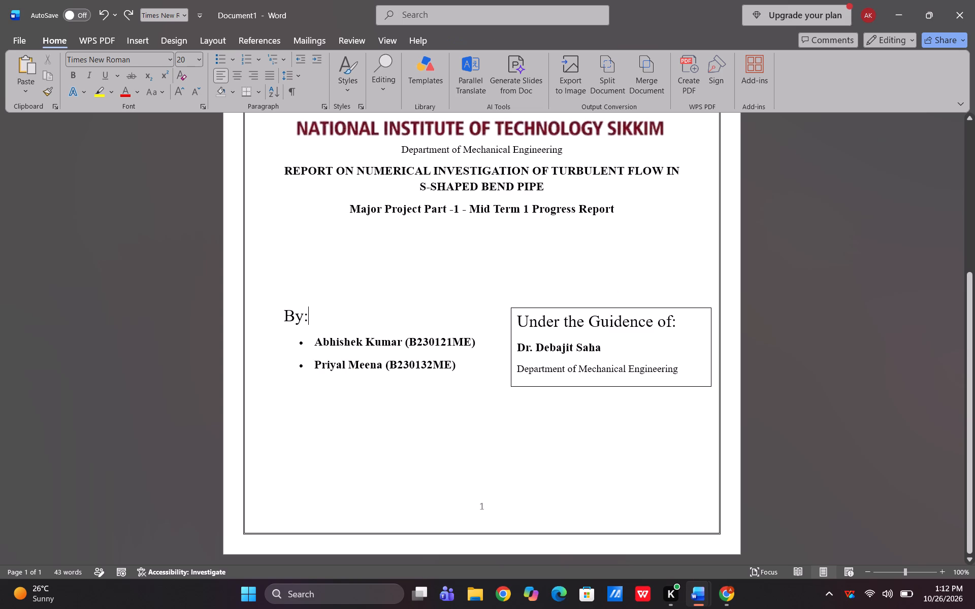
Insert one blank line between the department line and the "REPORT ON NUMERICAL INVESTIGATION" title to space them apart.
scroll(767, 278, up, 4)
scroll(767, 278, down, 1)
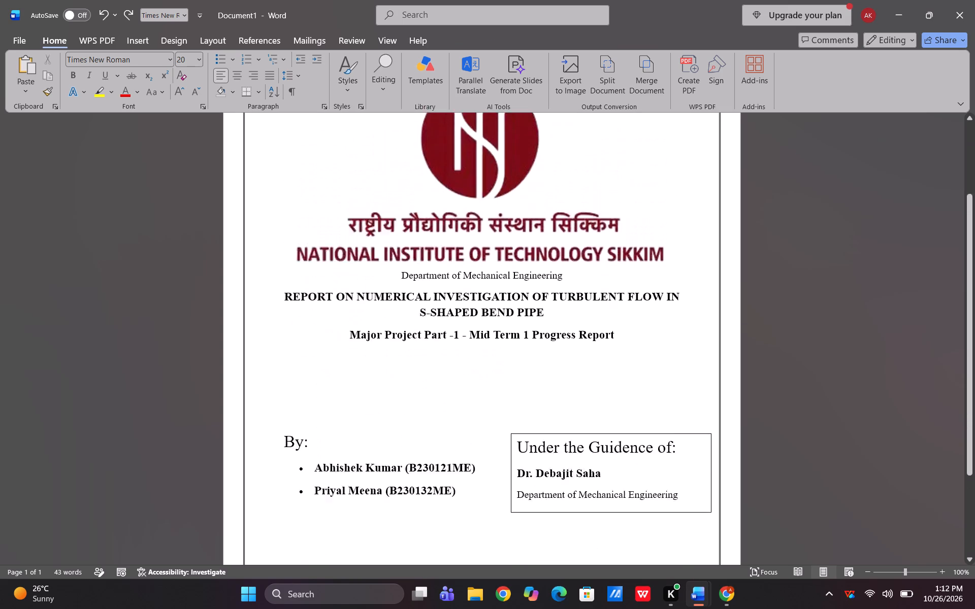
scroll(767, 278, down, 2)
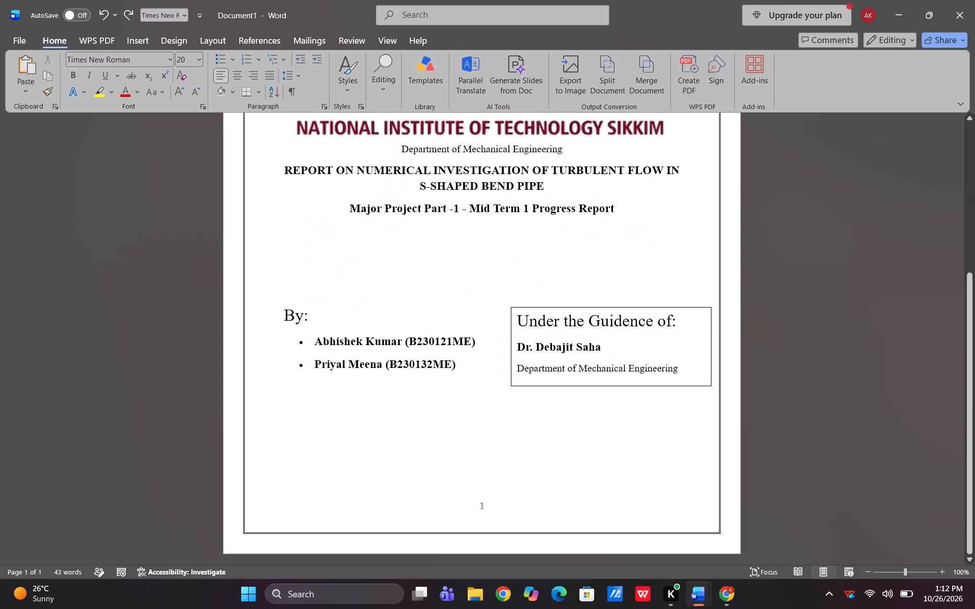
scroll(767, 278, up, 3)
scroll(758, 237, down, 2)
scroll(668, 236, up, 1)
click(282, 353)
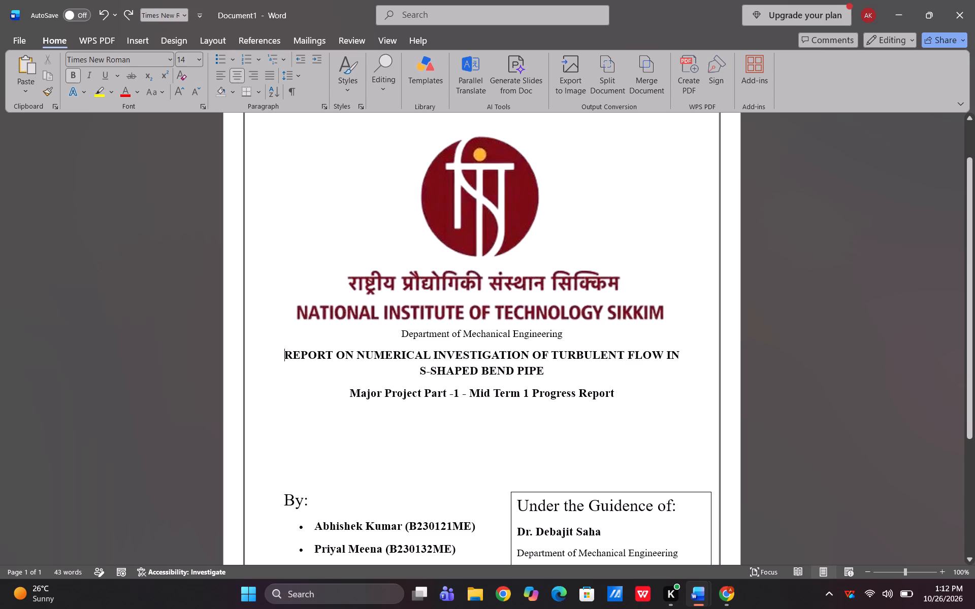
key(Return)
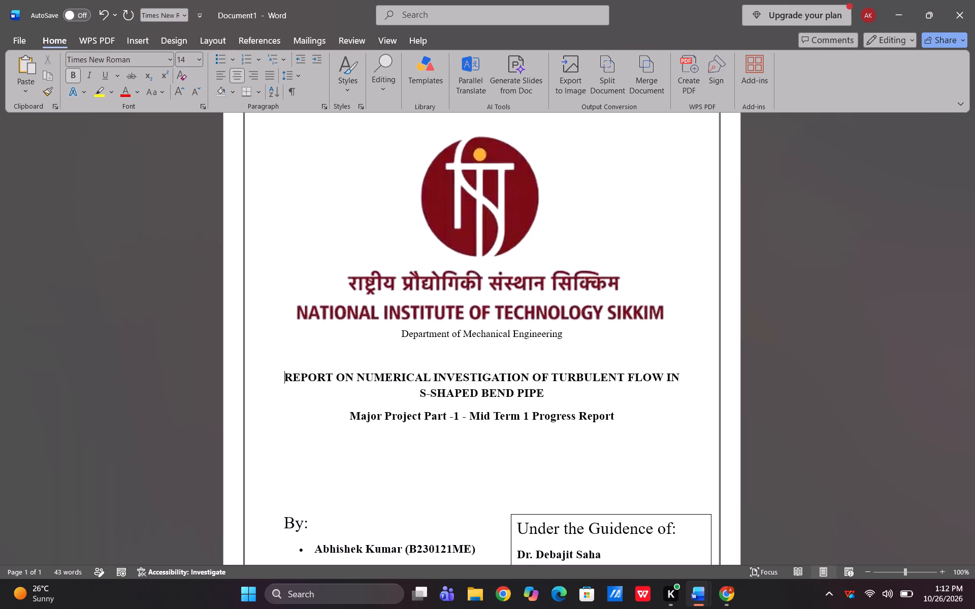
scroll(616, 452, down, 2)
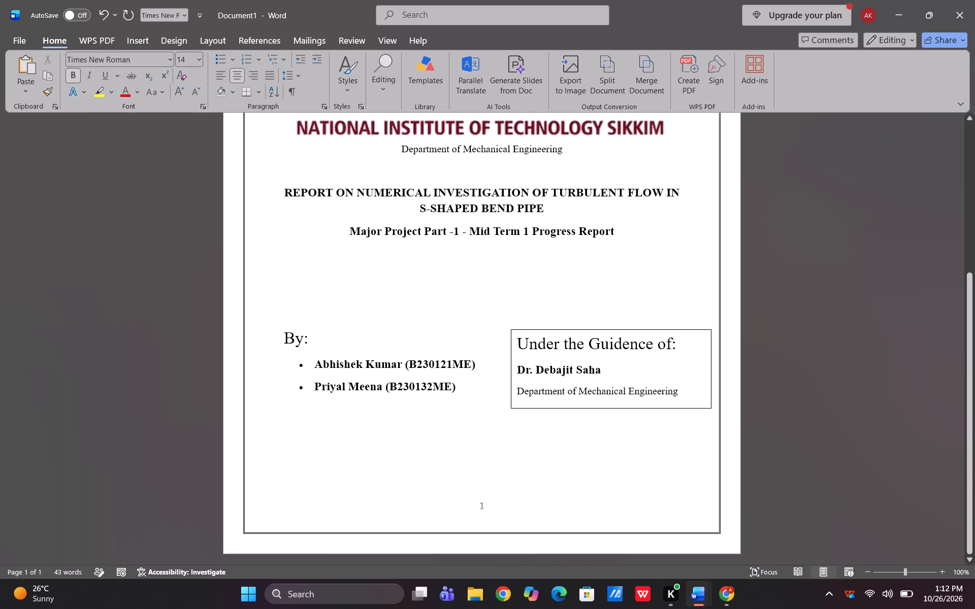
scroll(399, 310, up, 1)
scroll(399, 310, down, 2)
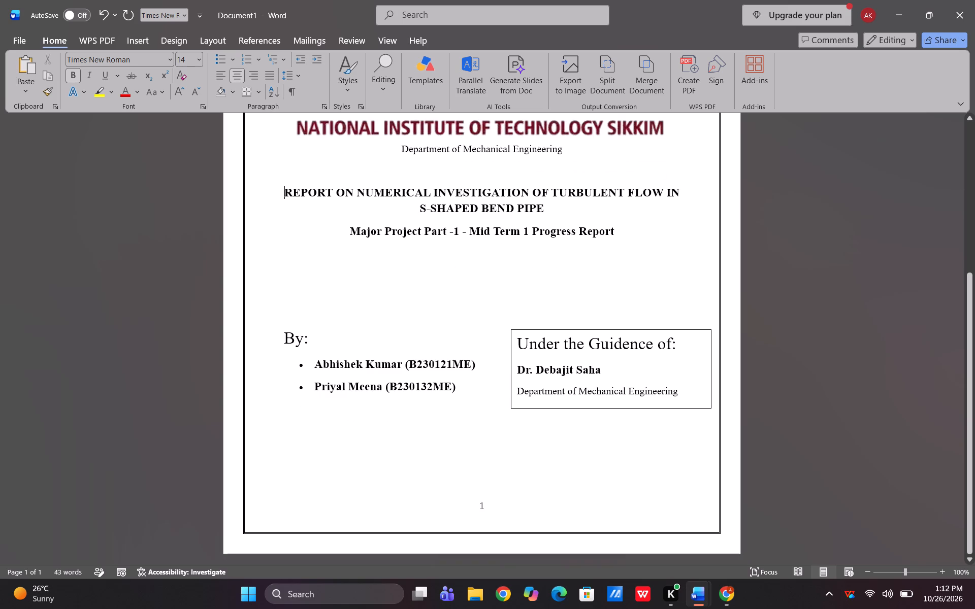